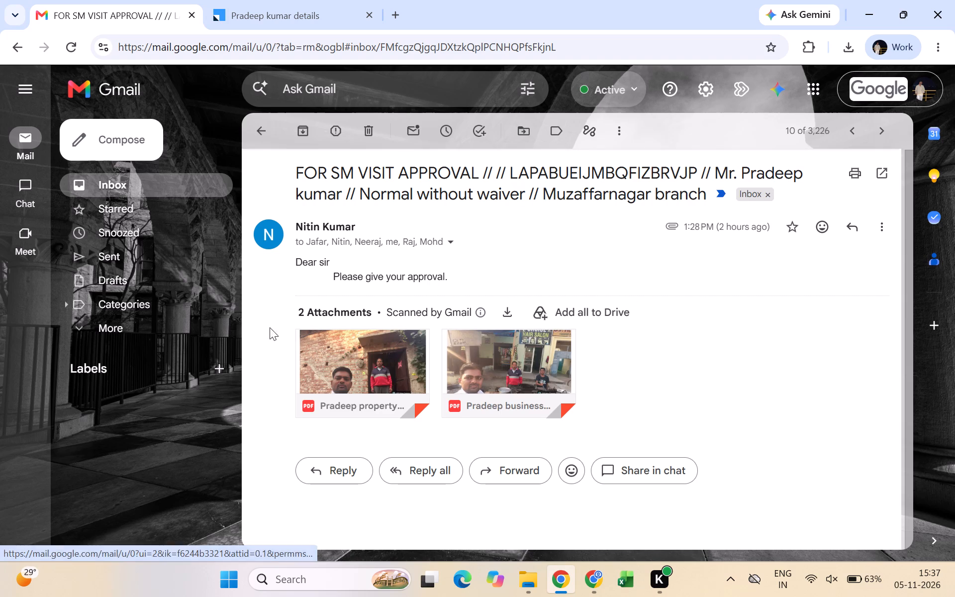
scroll(584, 381, "down", 7)
scroll(584, 381, "up", 6)
scroll(584, 381, "down", 10)
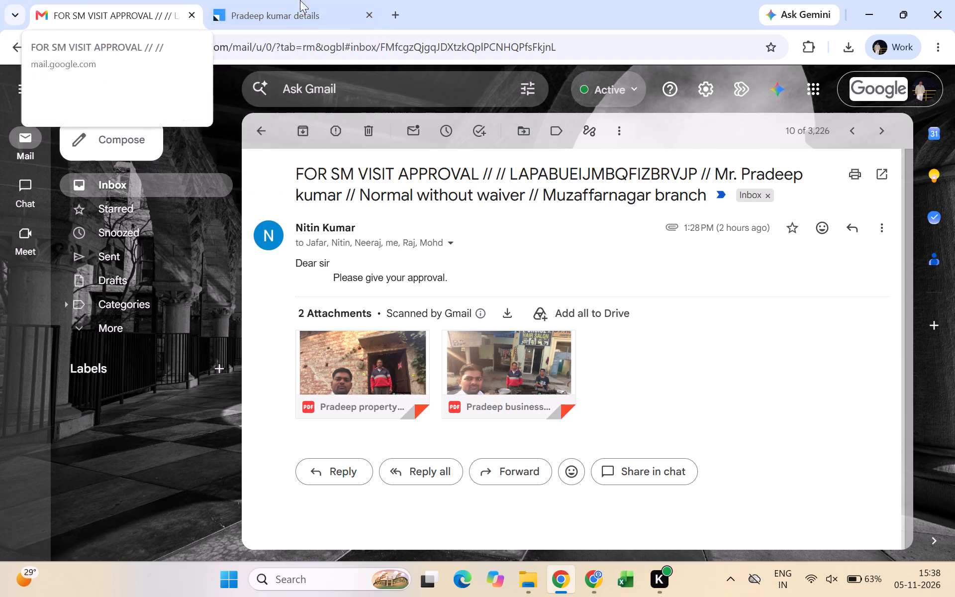
Switch to LeadSquared and close the applicant's open Post Sanction opportunity record.
scroll(326, 11, "left", 1)
left_click(312, 13)
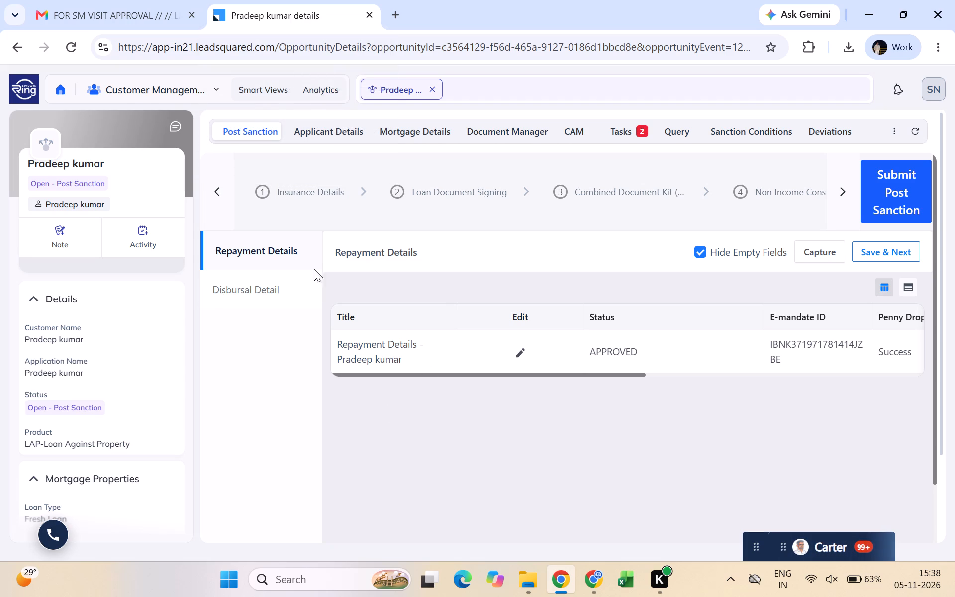
double_click(263, 131)
left_click(432, 85)
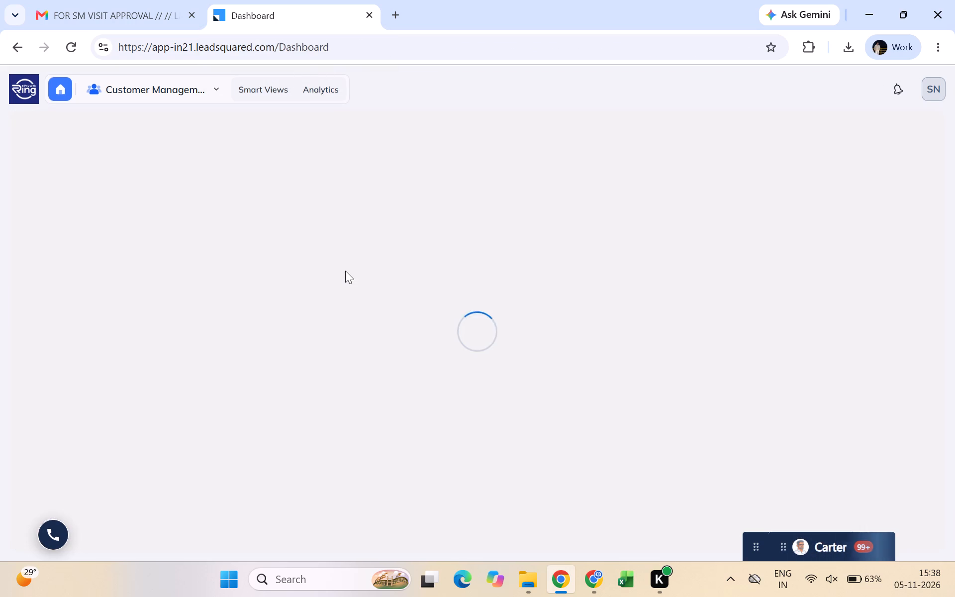
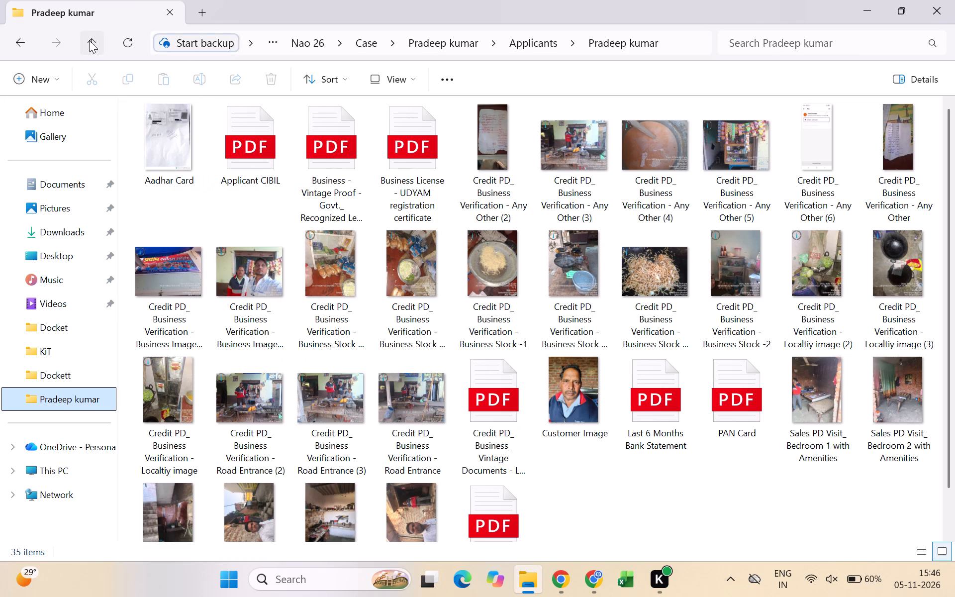
Open the unsigned combined kit PDF from the KiT folder inside the applicant's case folder.
left_click(89, 40)
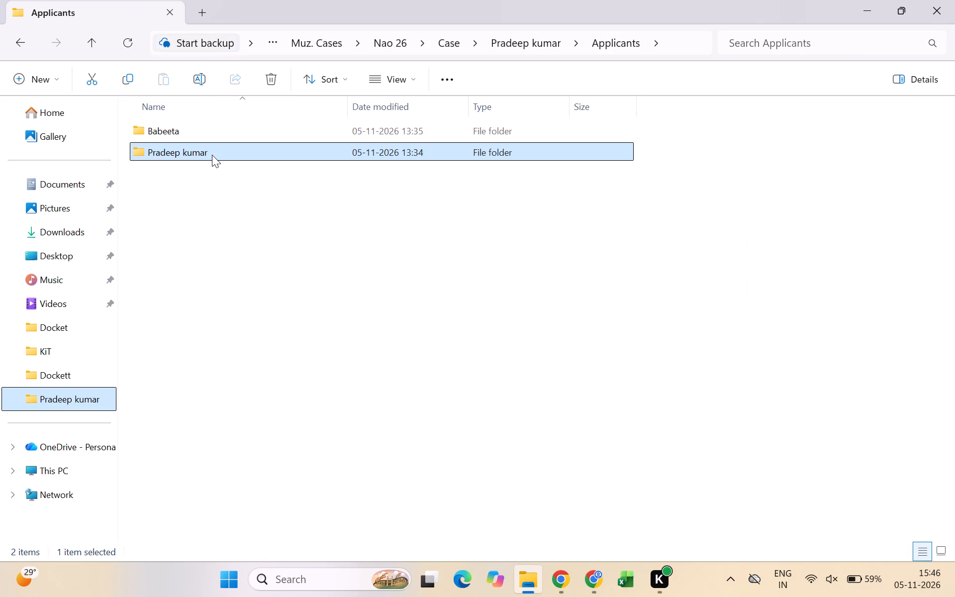
double_click(199, 149)
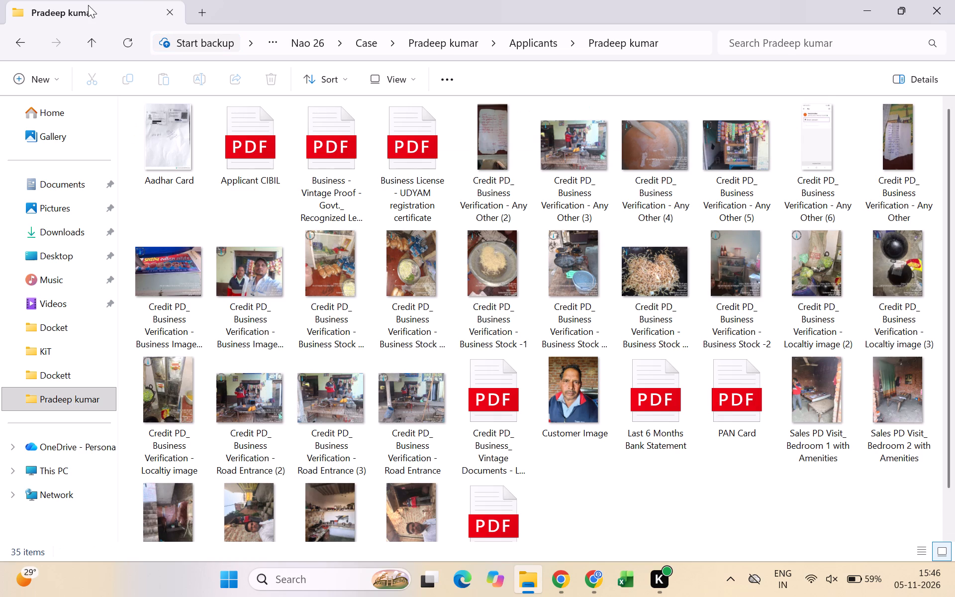
double_click(95, 48)
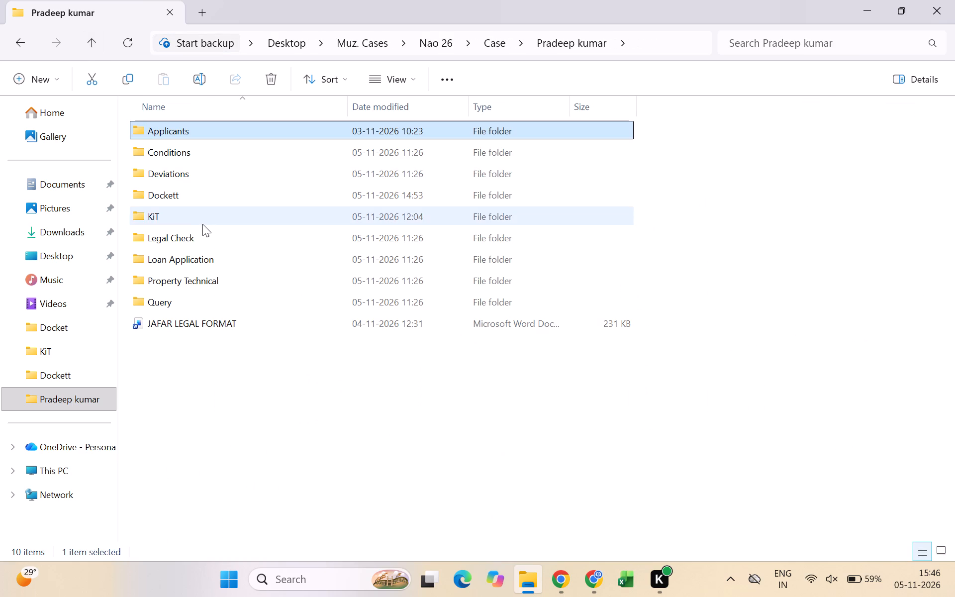
double_click(202, 224)
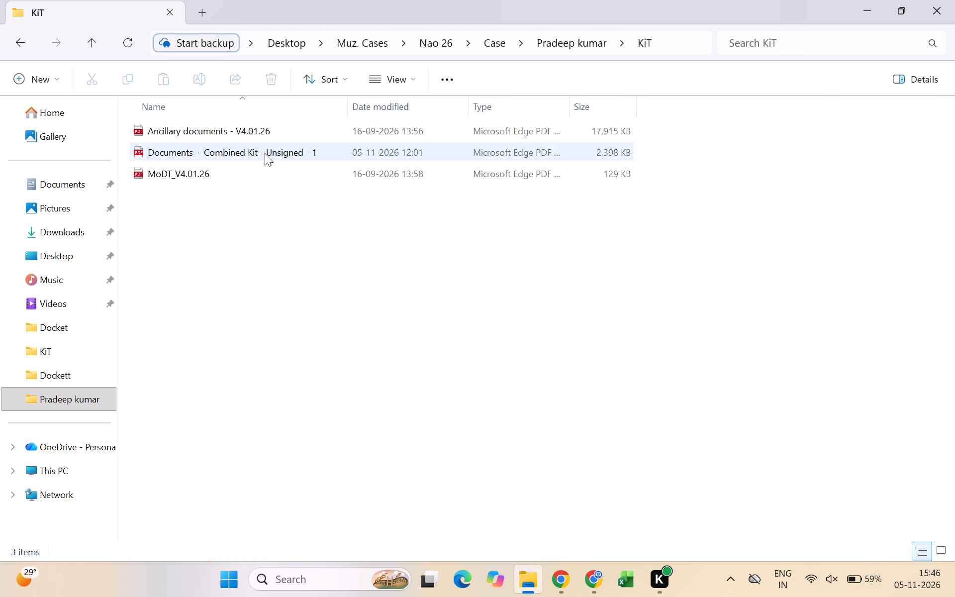
double_click(265, 153)
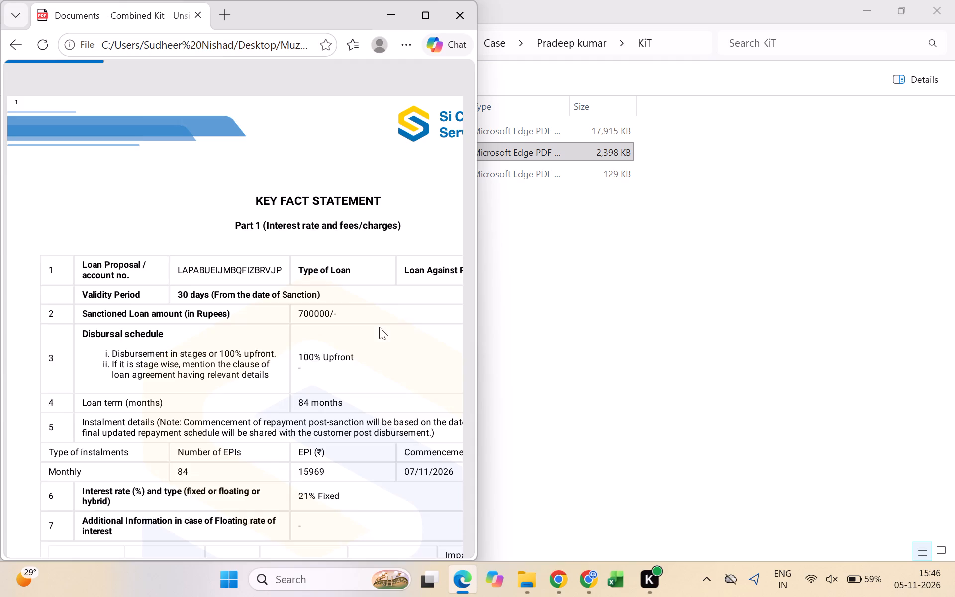
Review the unsigned combined loan kit PDF through to its end, examining the closing consent and borrower signature pages.
scroll(379, 327, "down", 20)
scroll(379, 327, "down", 20)
scroll(379, 327, "down", 9)
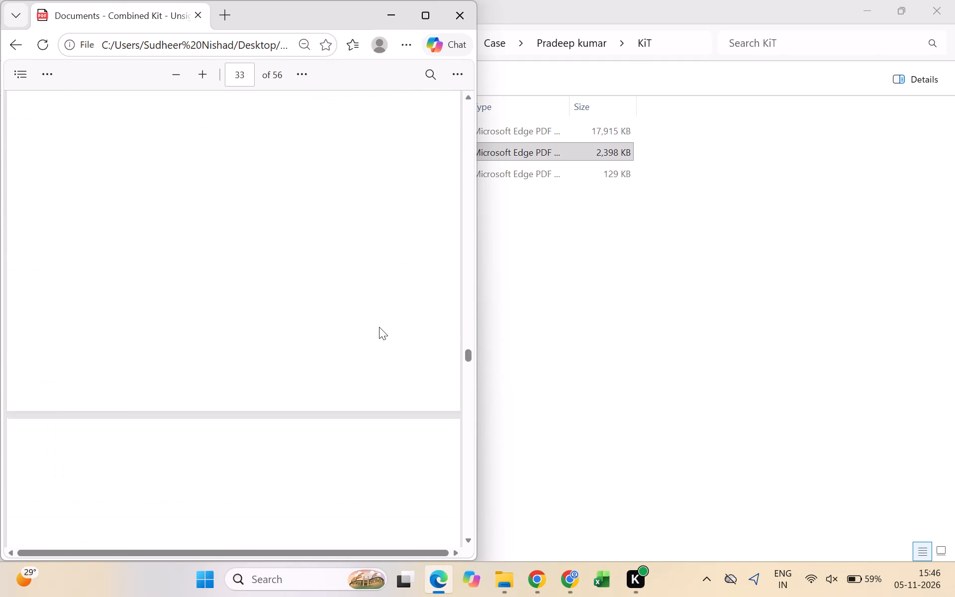
scroll(379, 327, "down", 20)
scroll(379, 327, "down", 20)
scroll(379, 327, "down", 5)
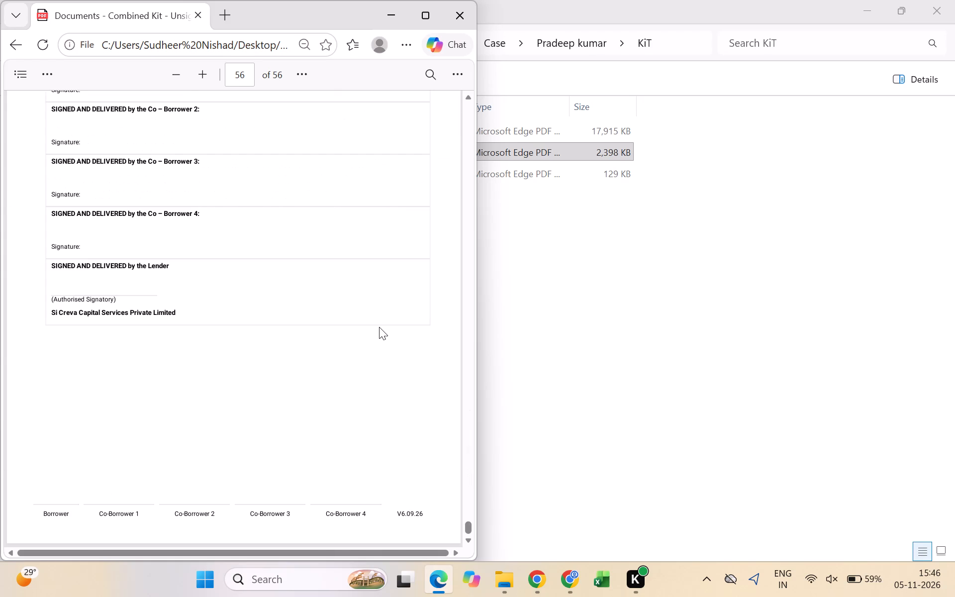
scroll(343, 430, "down", 8)
scroll(343, 430, "up", 3)
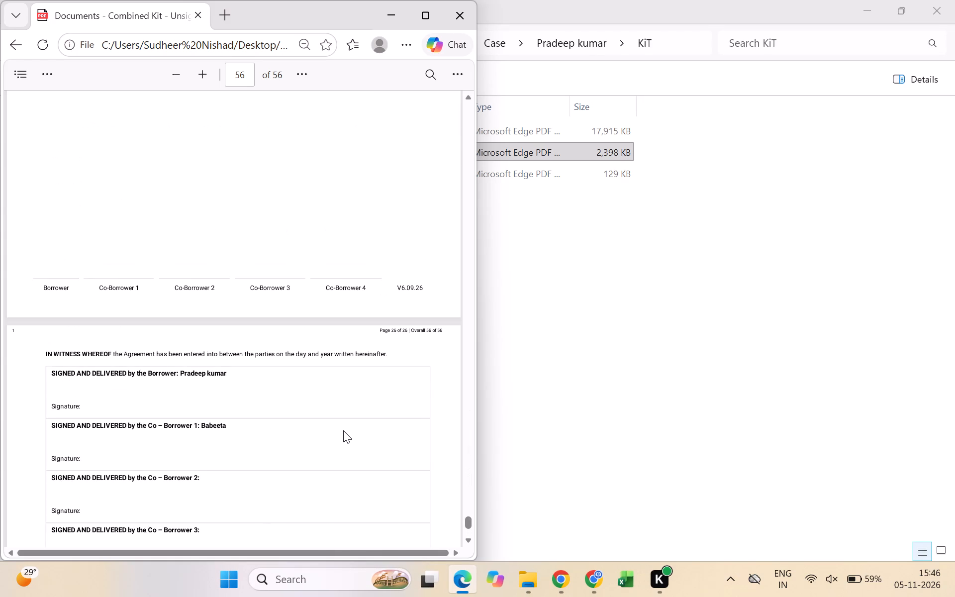
scroll(343, 430, "up", 4)
scroll(325, 452, "down", 3)
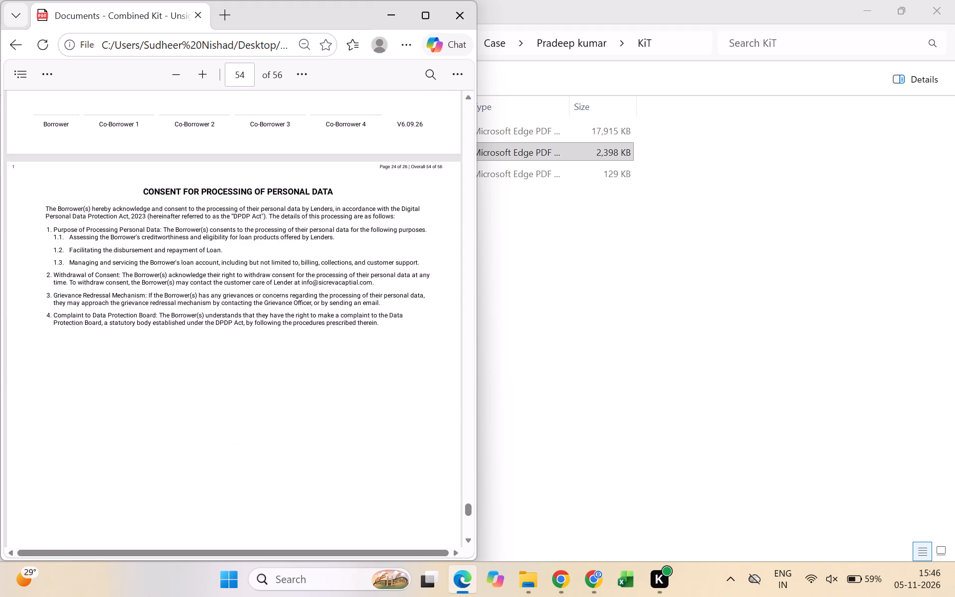
Finish viewing the data-processing consent page of the combined loan kit PDF and close the document.
scroll(325, 452, "down", 2)
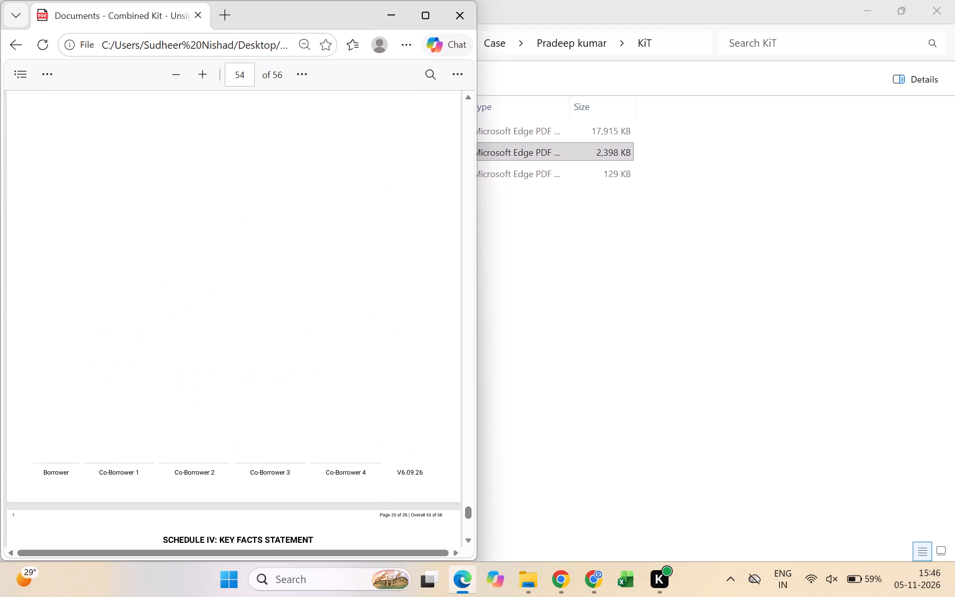
left_click(464, 21)
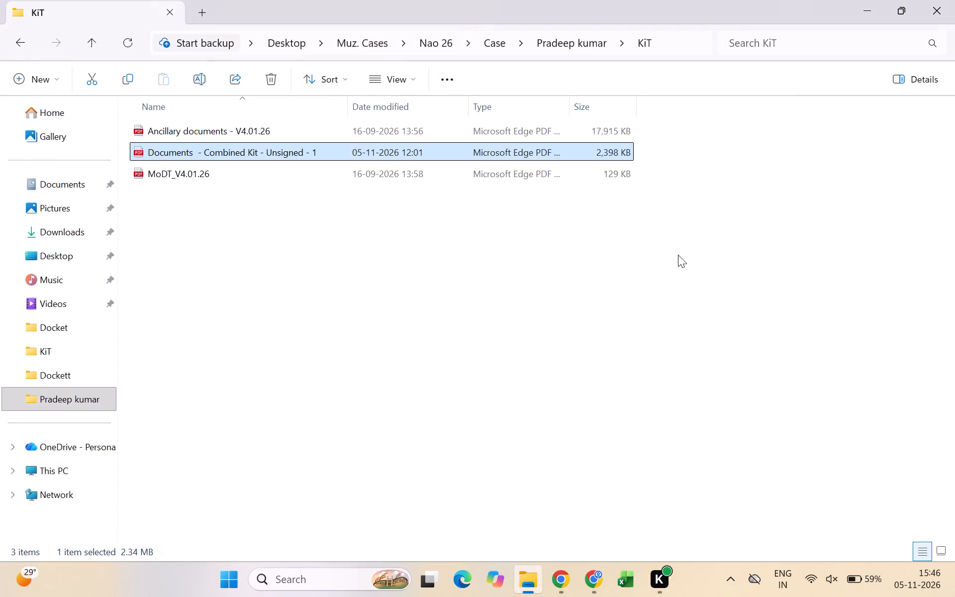
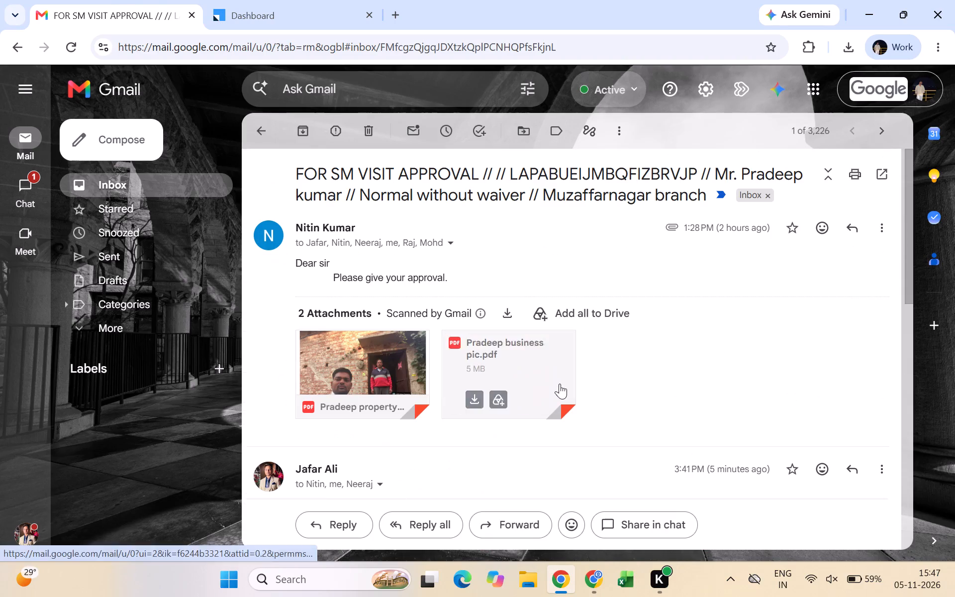
Set up the whole SM visit approval email thread for printing, choosing Microsoft Print to PDF as destination, and reopen the destination choices.
left_click(856, 173)
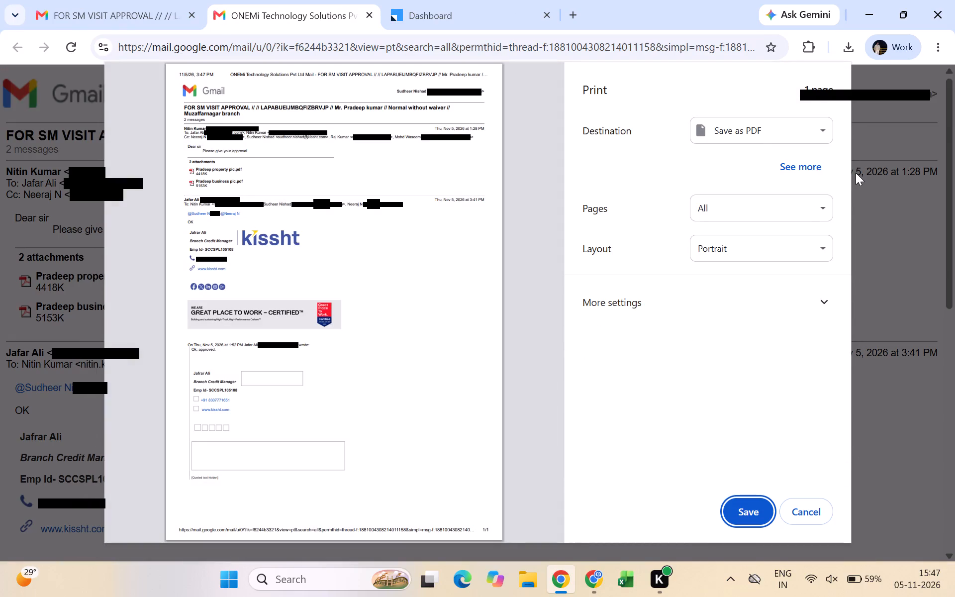
left_click(765, 132)
left_click(794, 170)
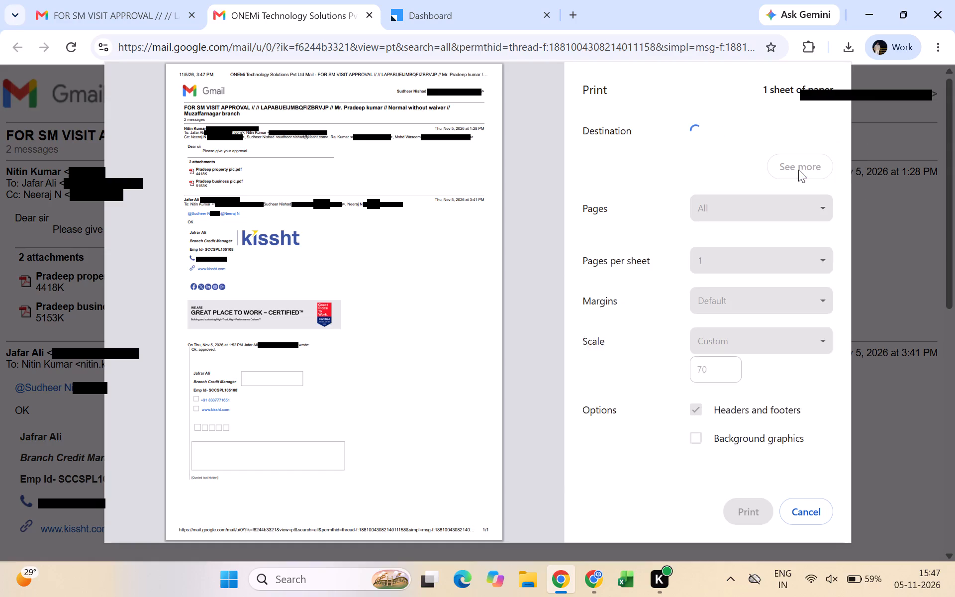
left_click(800, 134)
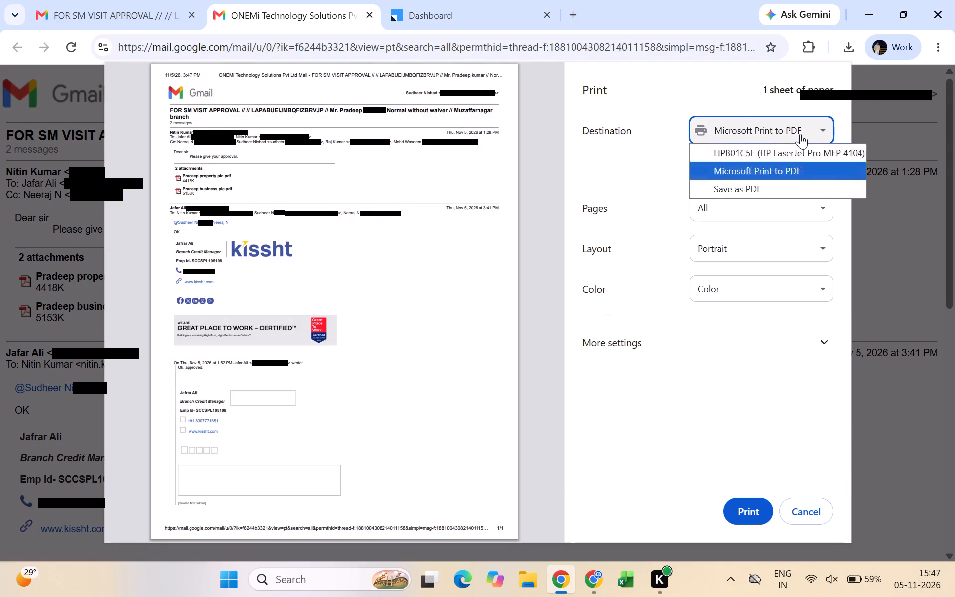
Print the SM visit approval email thread on the HP LaserJet Pro MFP 4104 printer.
left_click(785, 150)
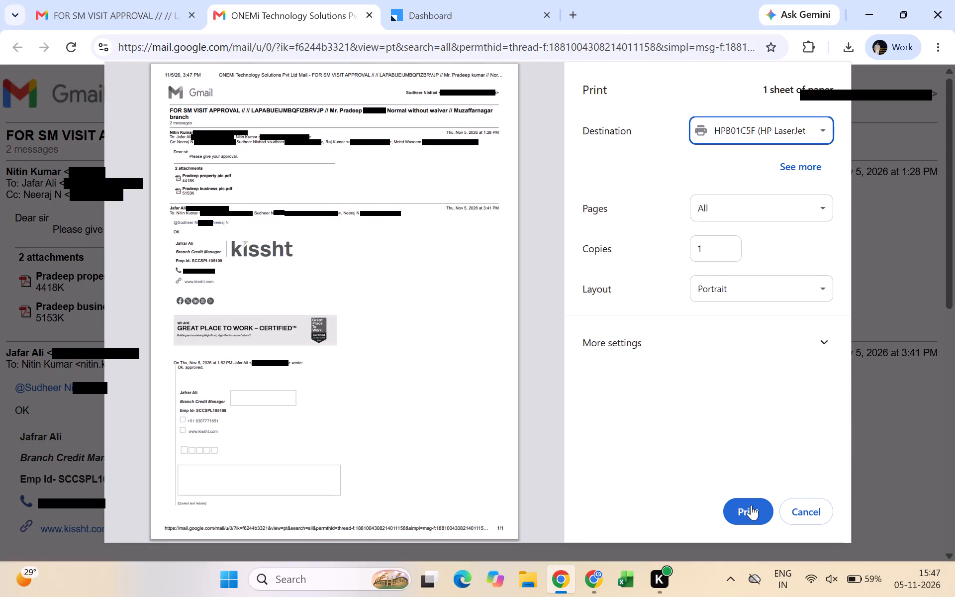
left_click(751, 505)
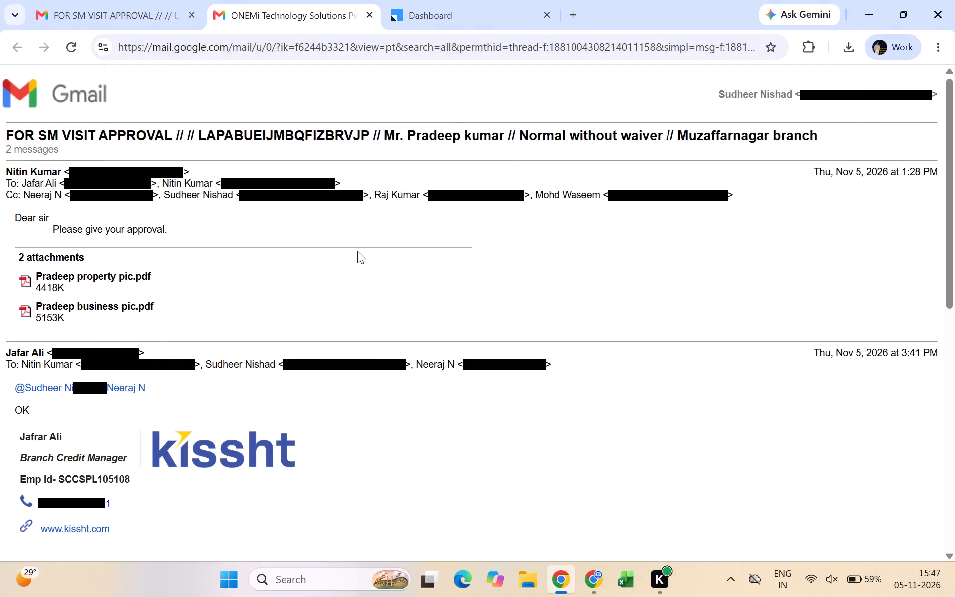
Save the SM visit approval email as a PDF named "SM visit", choosing a location within the borrower's case folder under Nao 26.
key("ctrl+p")
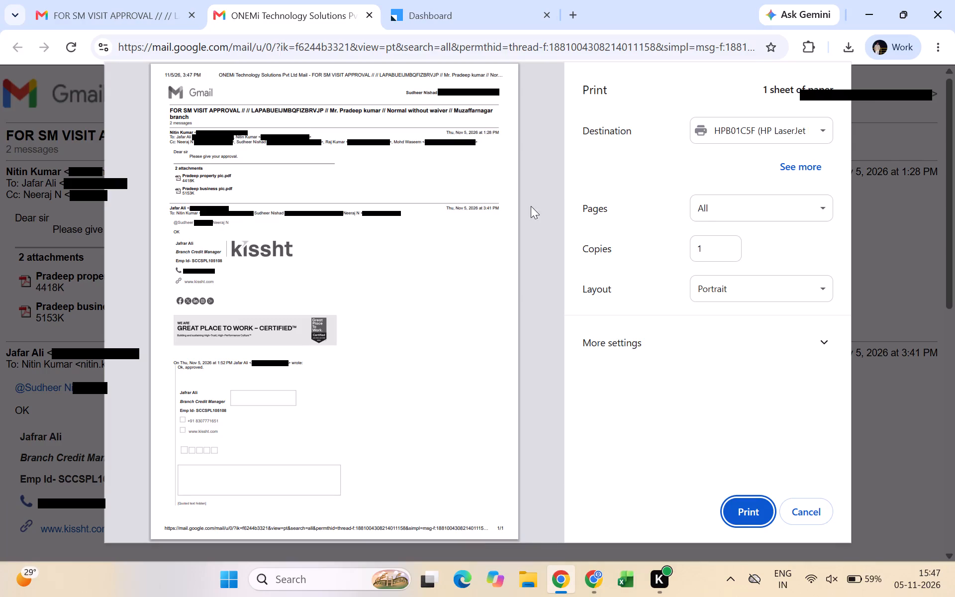
left_click_drag(834, 127, 794, 135)
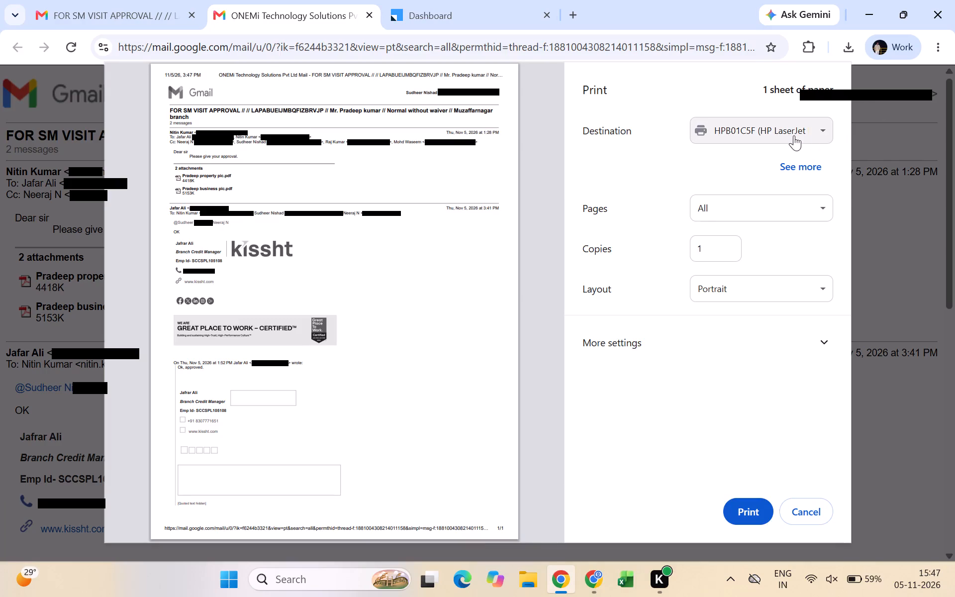
left_click(794, 135)
left_click(773, 190)
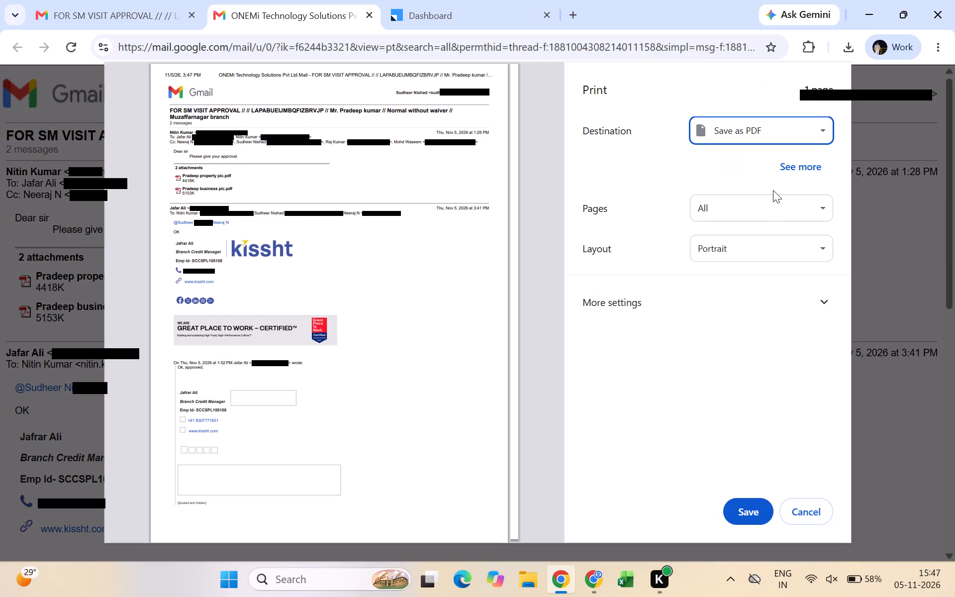
left_click(755, 509)
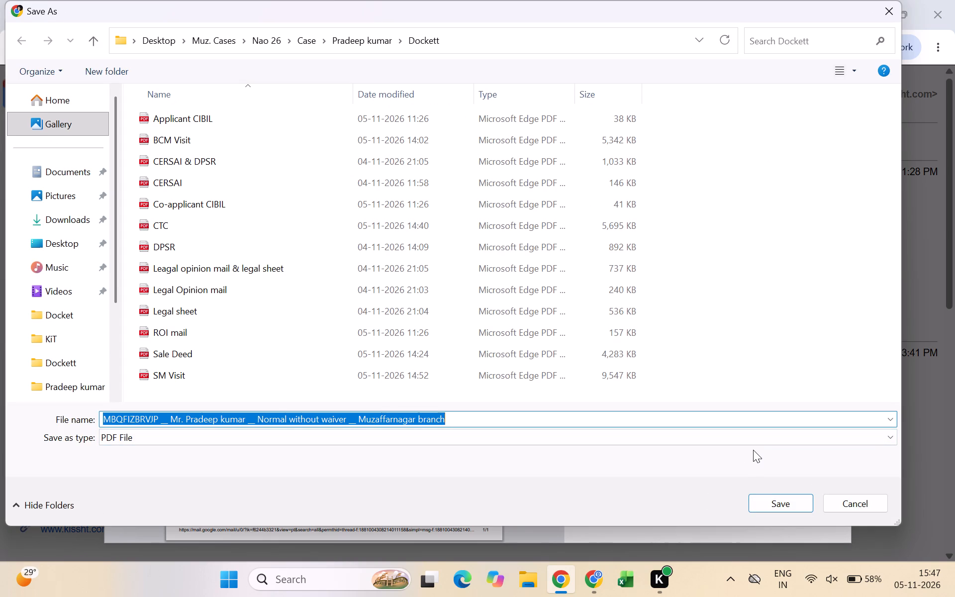
key("BackSpace")
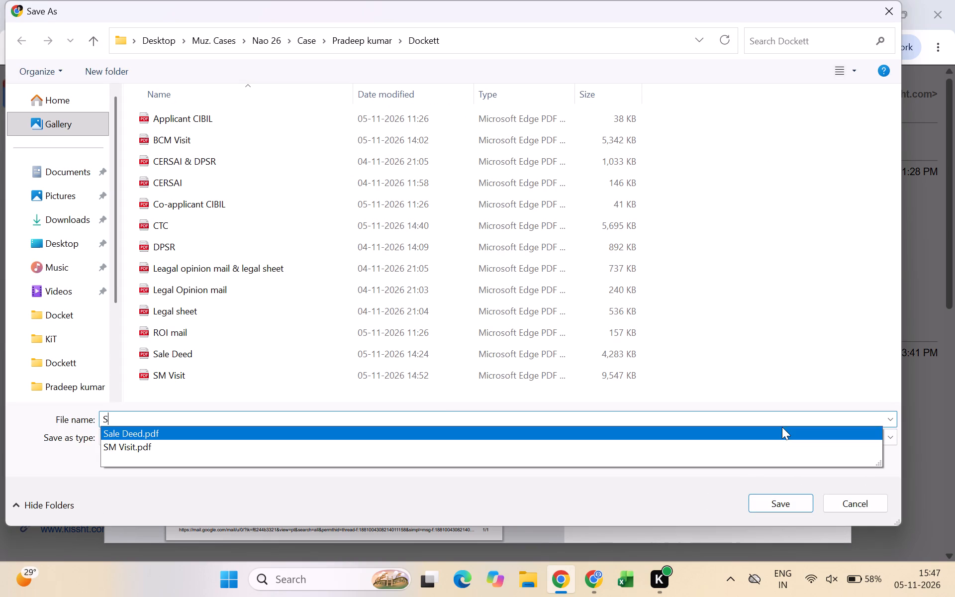
key("space")
type("visit")
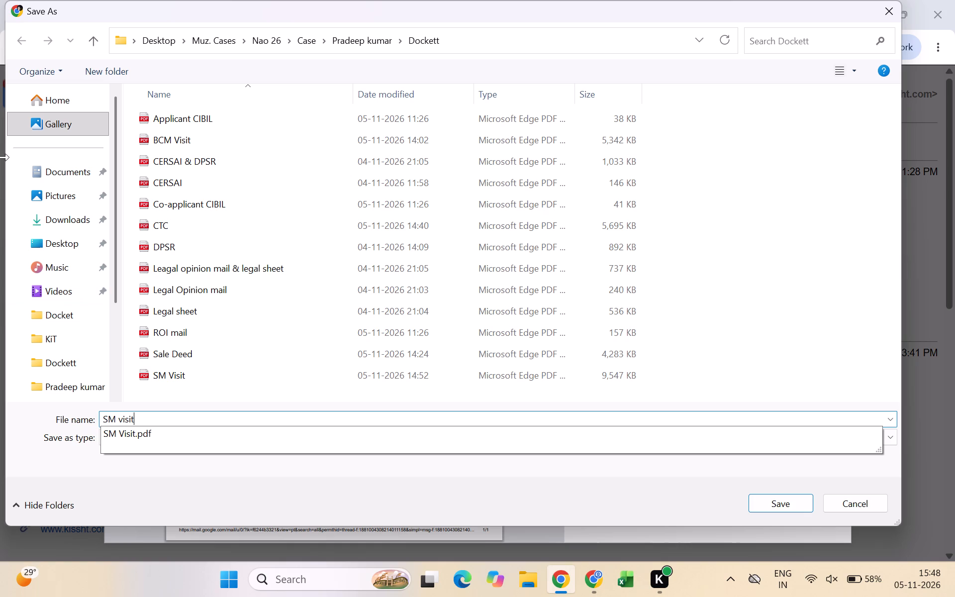
double_click(65, 395)
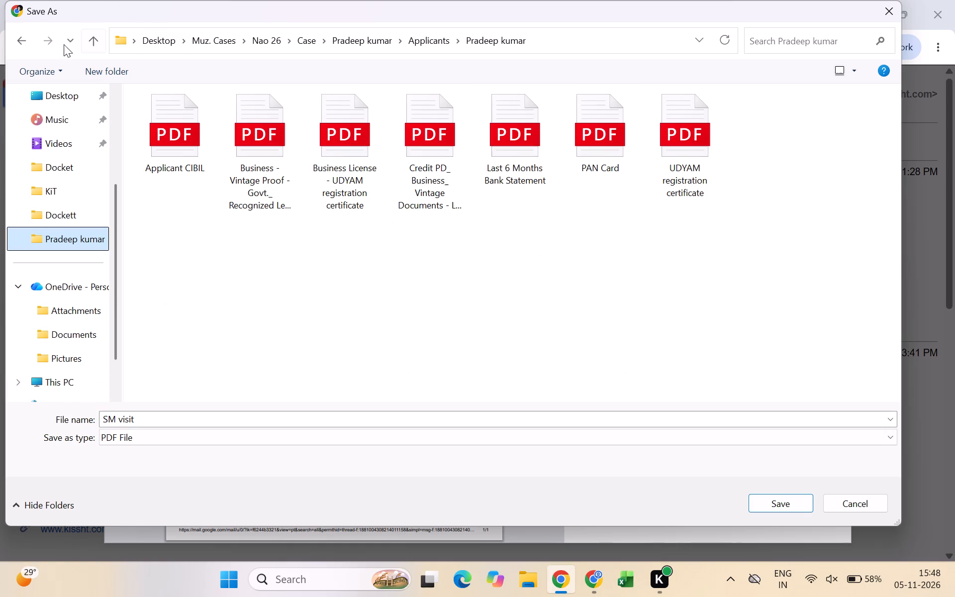
left_click(85, 42)
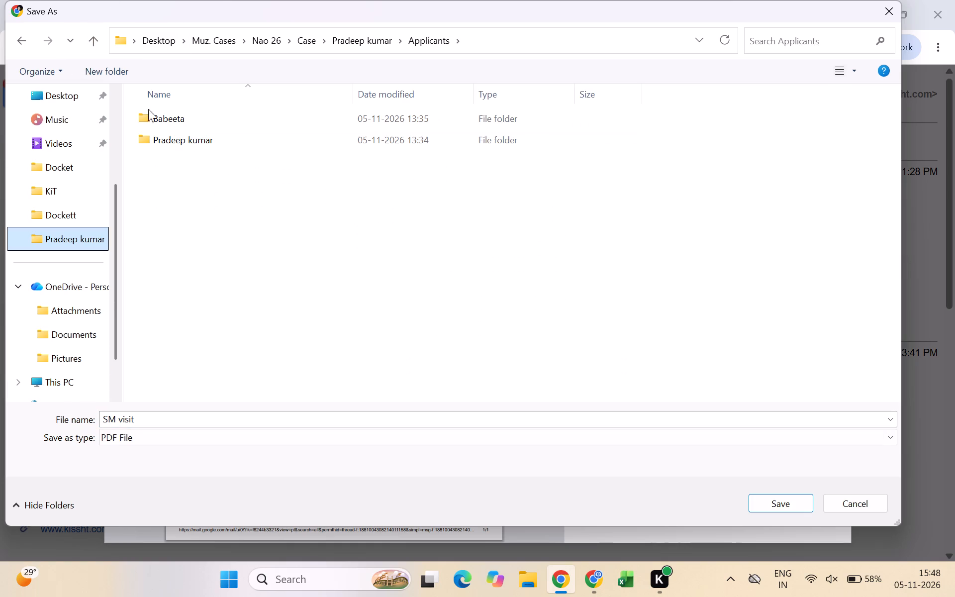
left_click(96, 39)
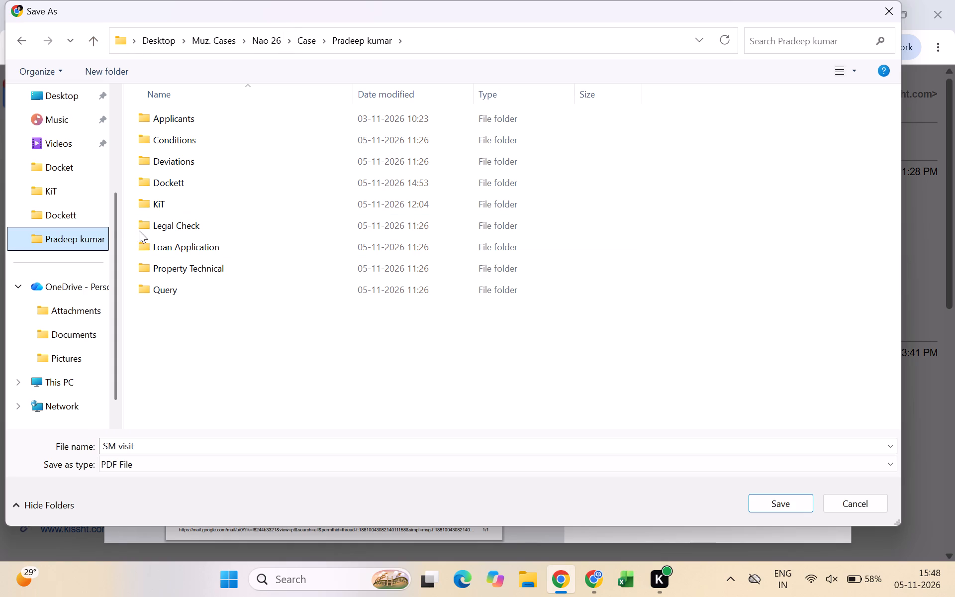
double_click(196, 190)
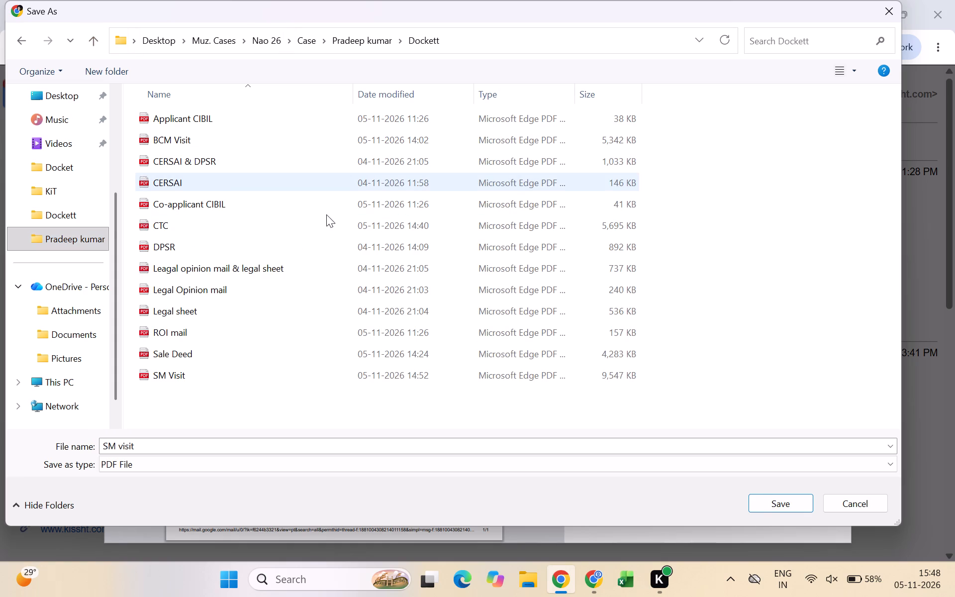
scroll(275, 286, "down", 5)
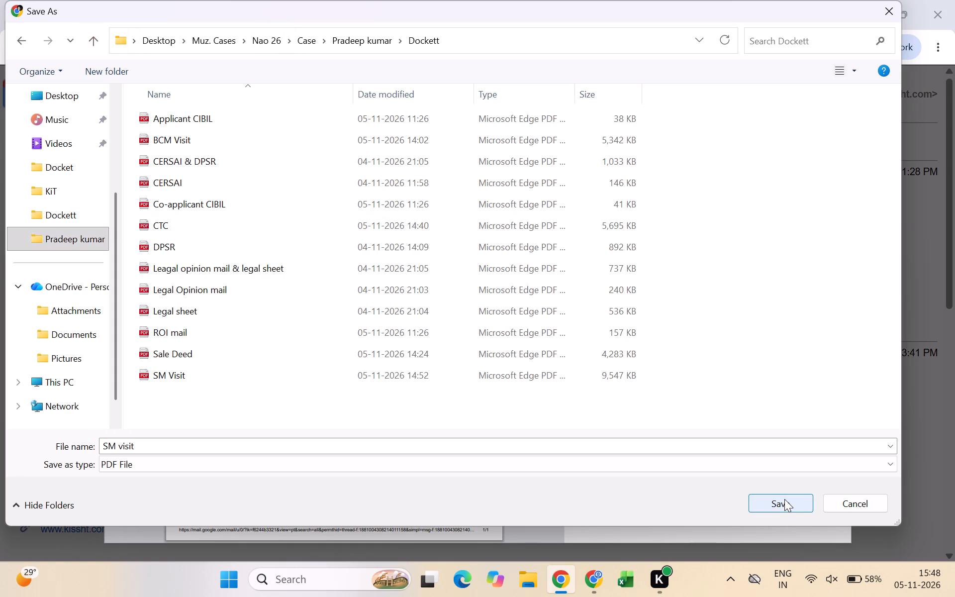
left_click(154, 444)
left_click(154, 444)
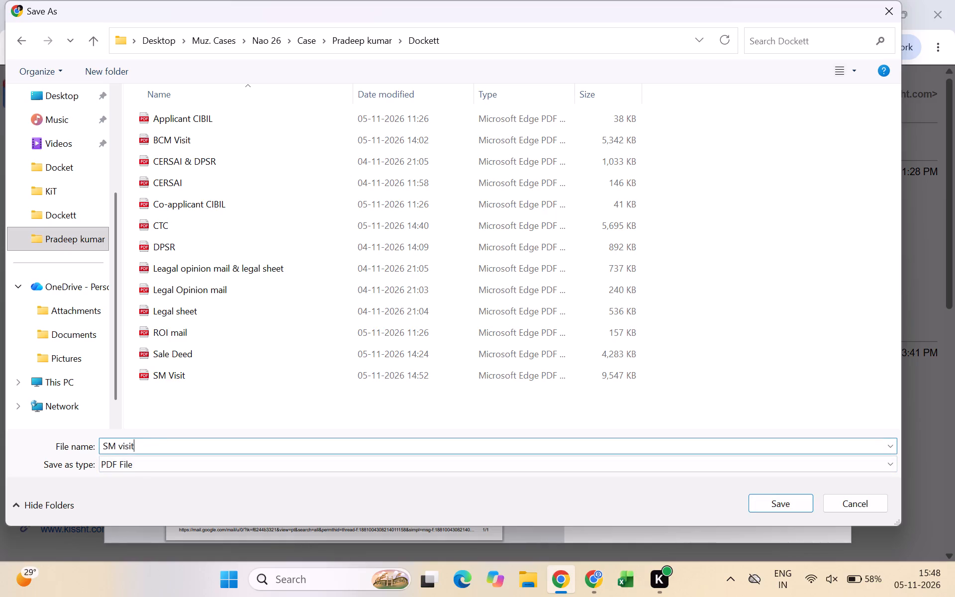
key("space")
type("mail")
left_click(780, 503)
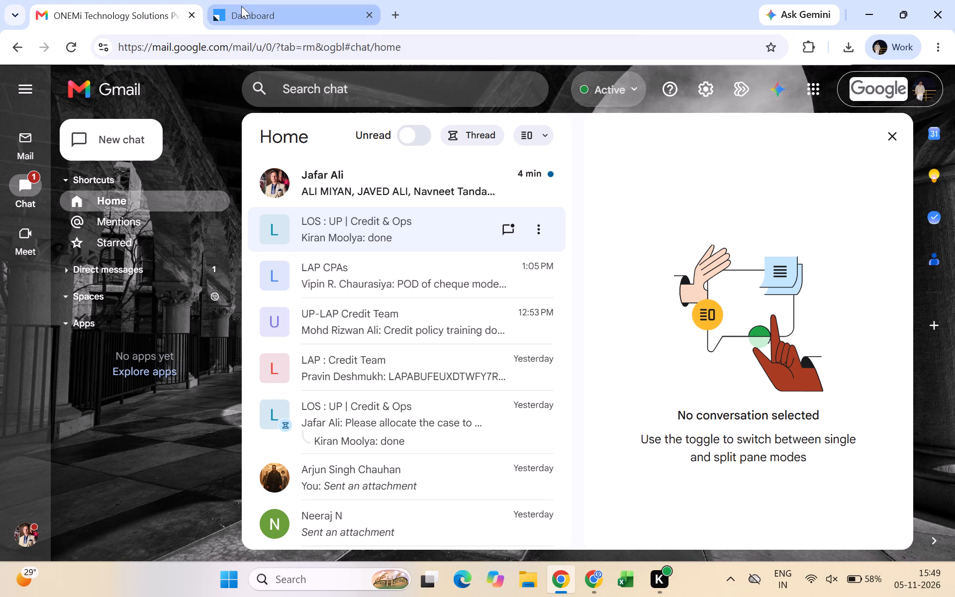
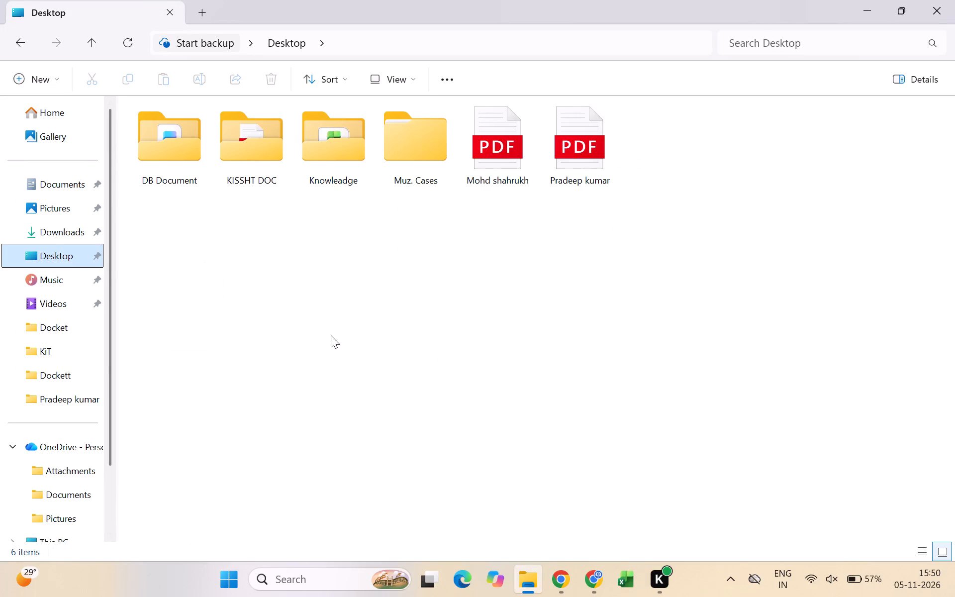
Delete the two PDF files named after individuals from the Desktop folder, leaving its four folders in place.
left_click(507, 178)
key("ctrl+shift+Right")
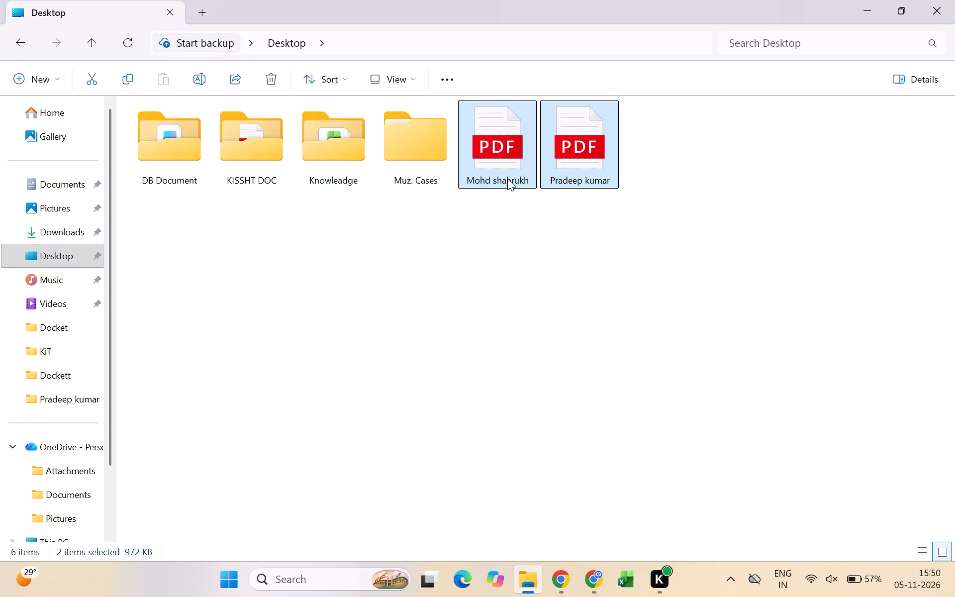
left_click(282, 86)
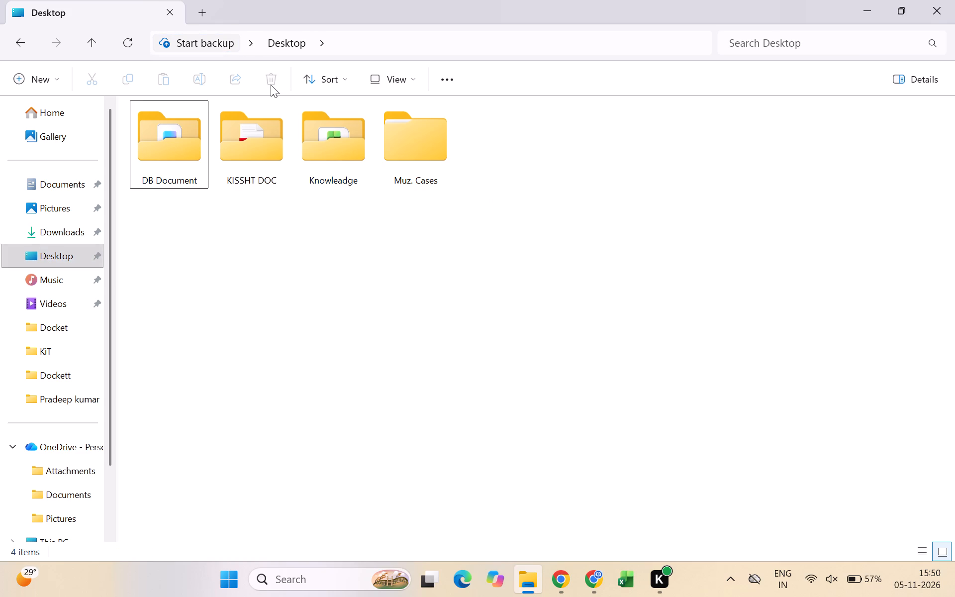
left_click(255, 364)
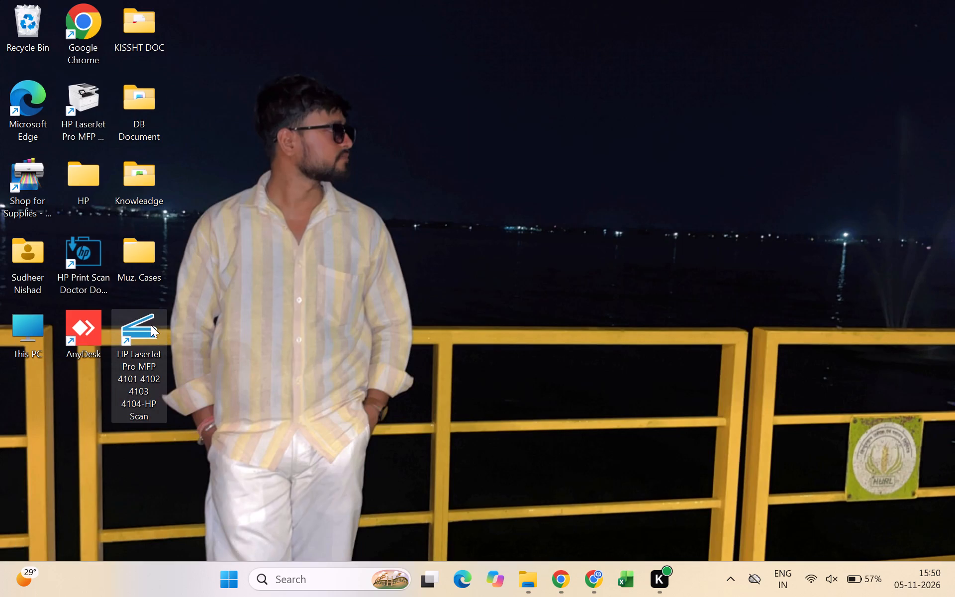
Scan the KYC pages in HP Scan with the Save as PDF shortcut, setting the page sides to 1-sided.
double_click(151, 325)
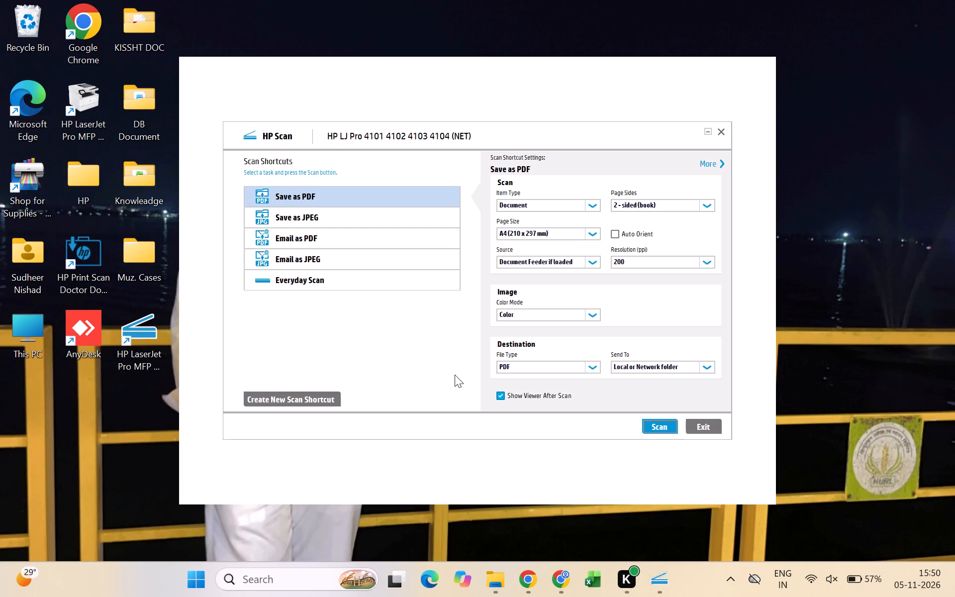
left_click(704, 206)
left_click(670, 212)
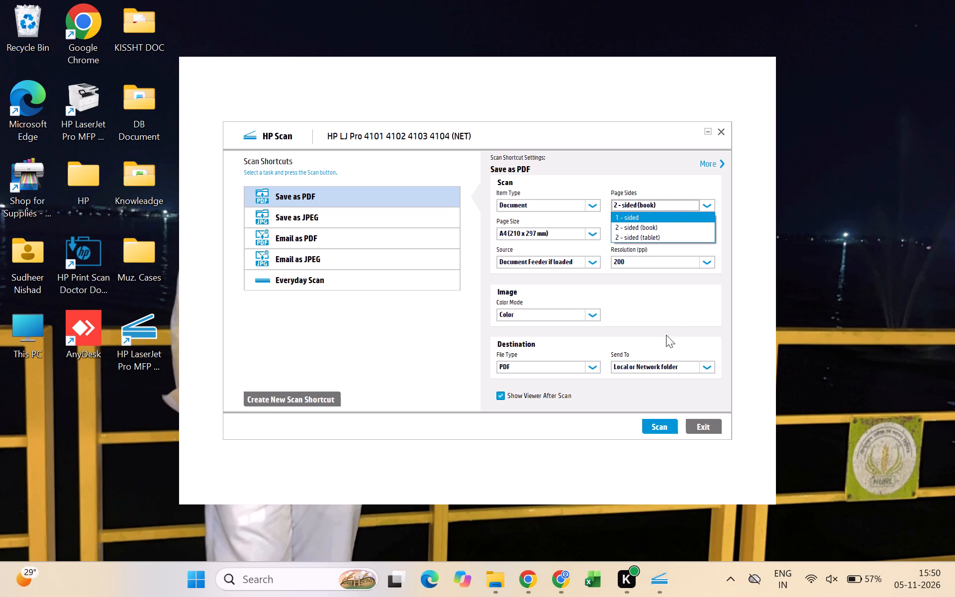
left_click(672, 216)
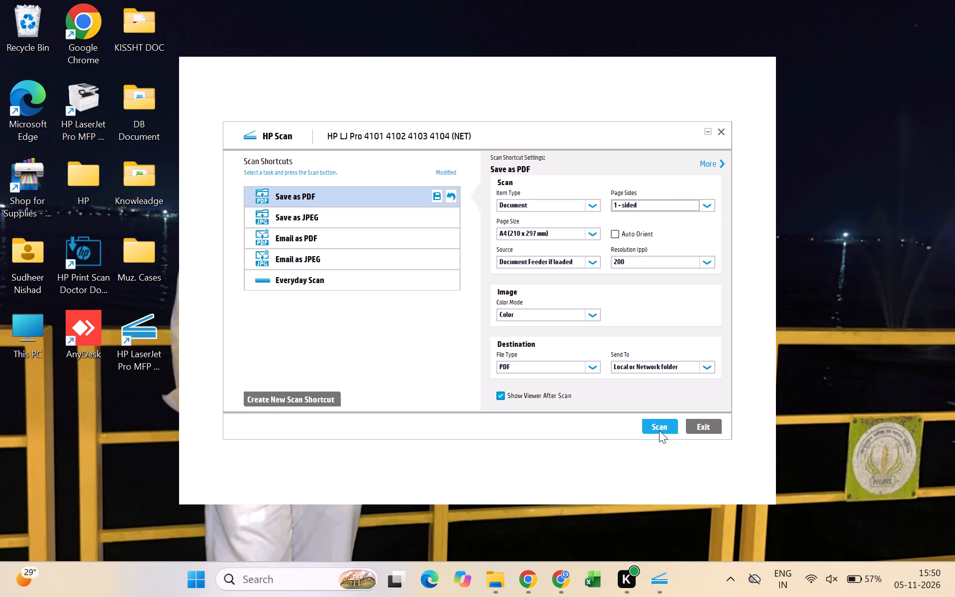
left_click(657, 428)
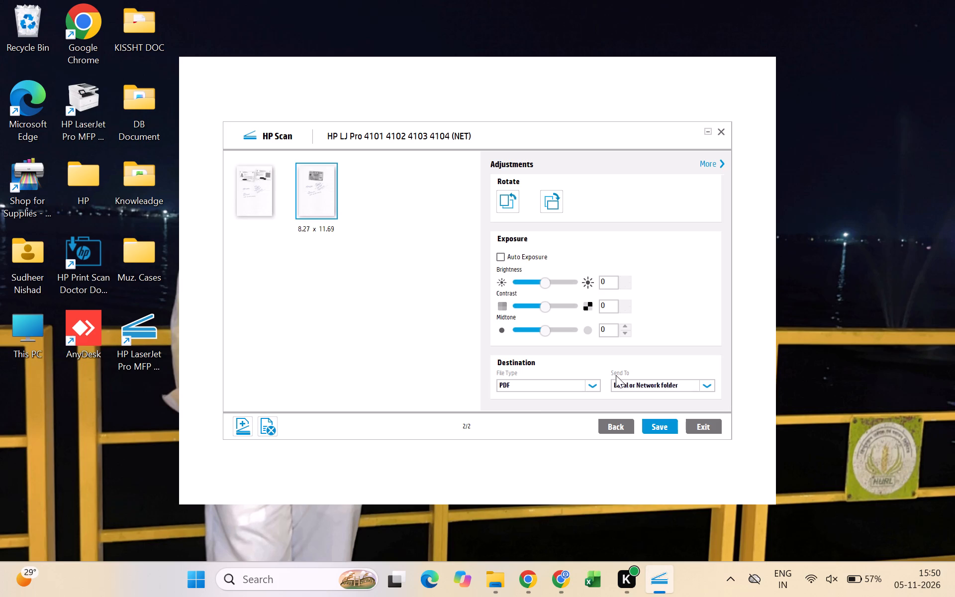
Save the scanned pages as a PDF, entering the file name "Appicant KYC".
left_click(660, 427)
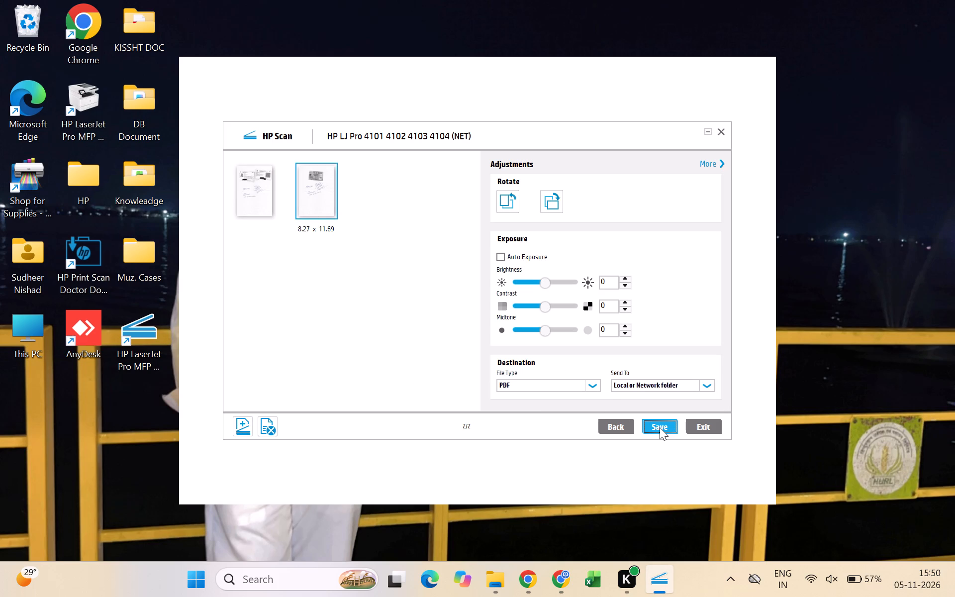
key("BackSpace")
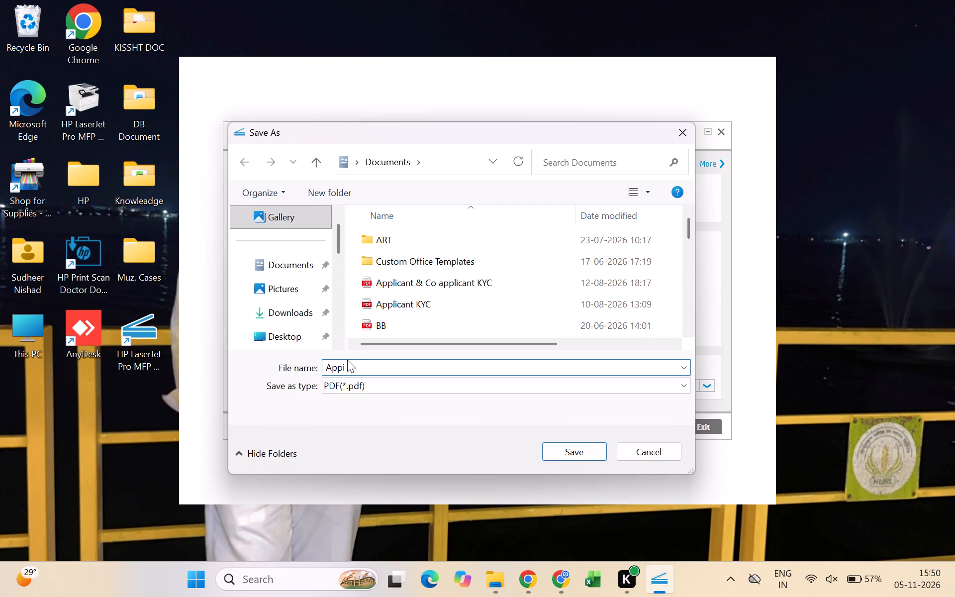
type("cant")
key("space")
key("k")
key("c")
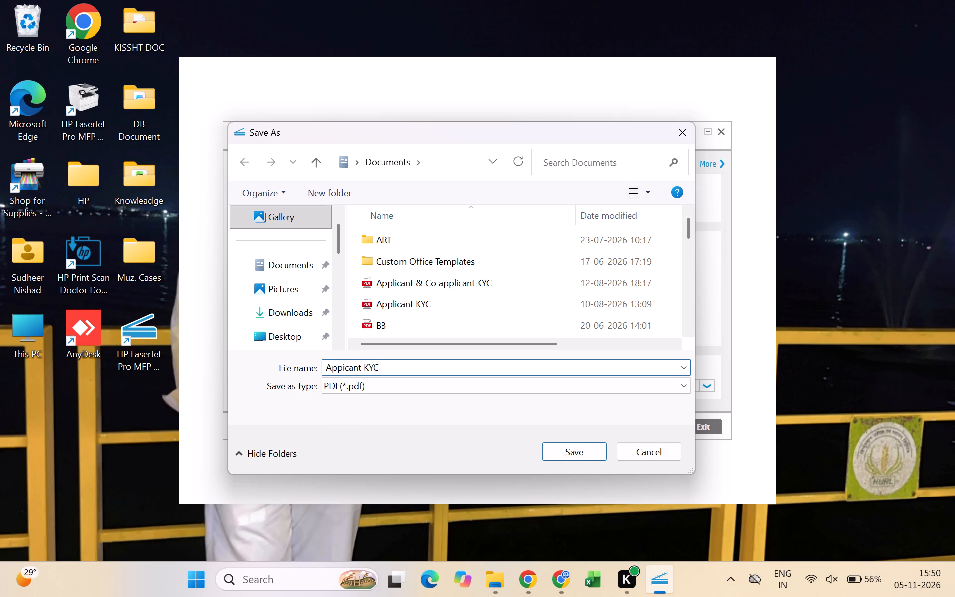
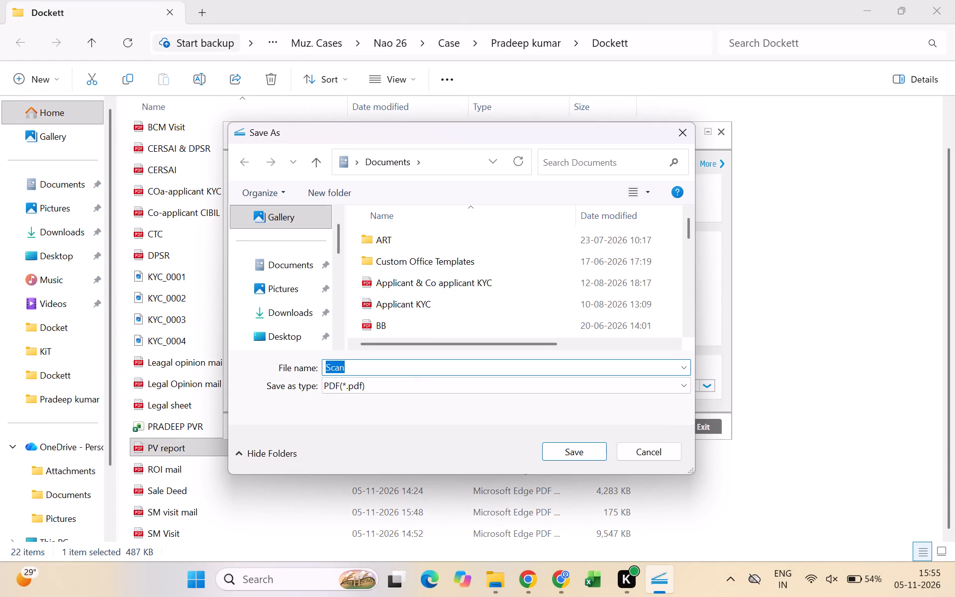
Save the scanned pages as a PDF named "Banking" in the Dockett folder.
key("BackSpace")
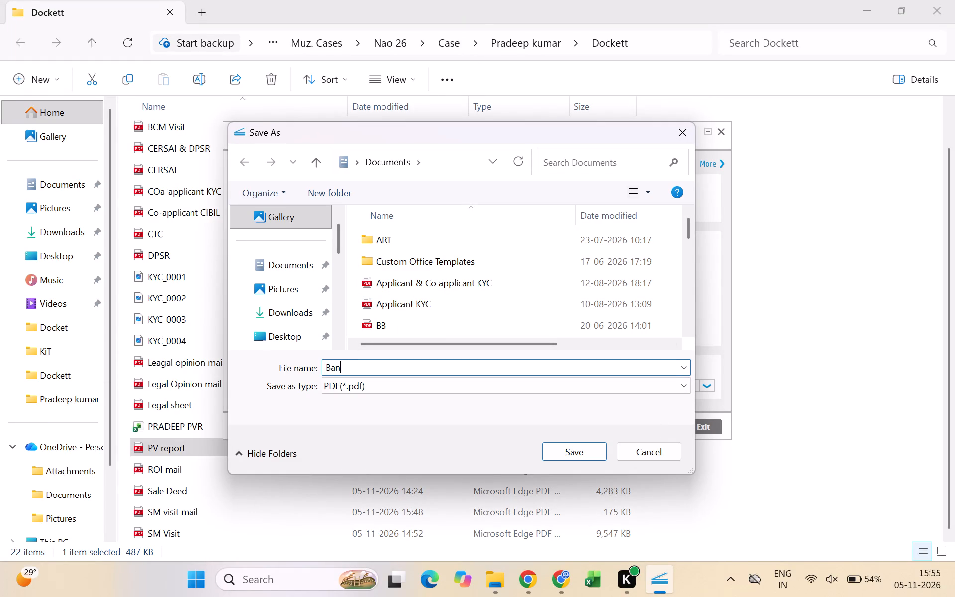
type("ng")
scroll(280, 321, "down", 1)
double_click(299, 238)
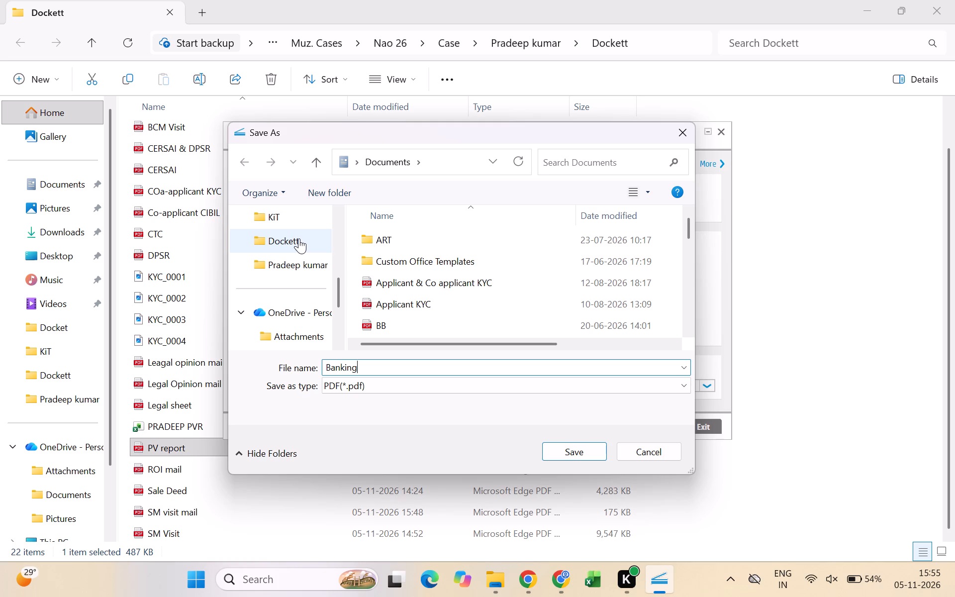
scroll(494, 271, "down", 6)
left_click(561, 446)
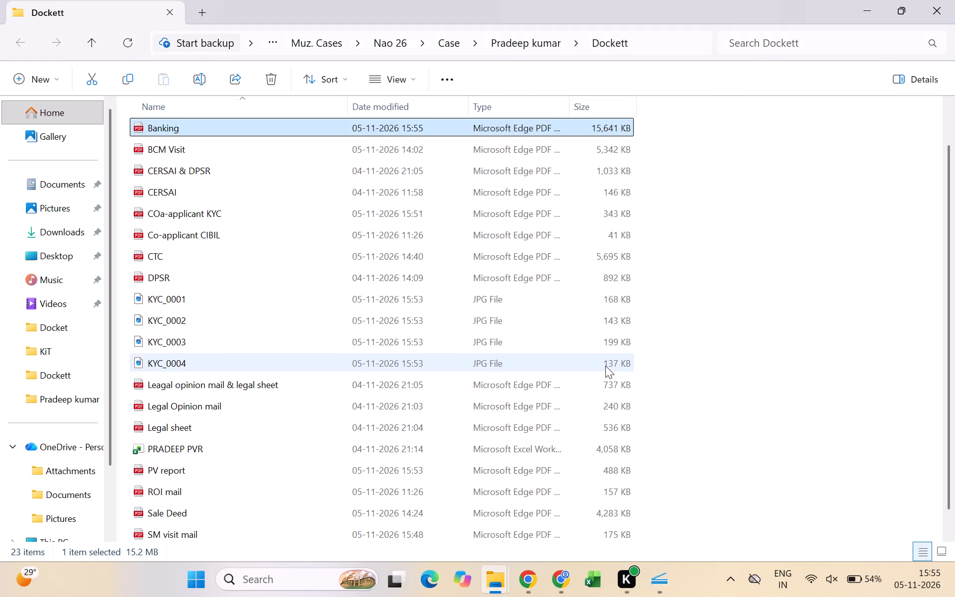
Return to HP Scan and scan the next document with the Save as PDF shortcut, setting page sides to 1-sided.
left_click(661, 585)
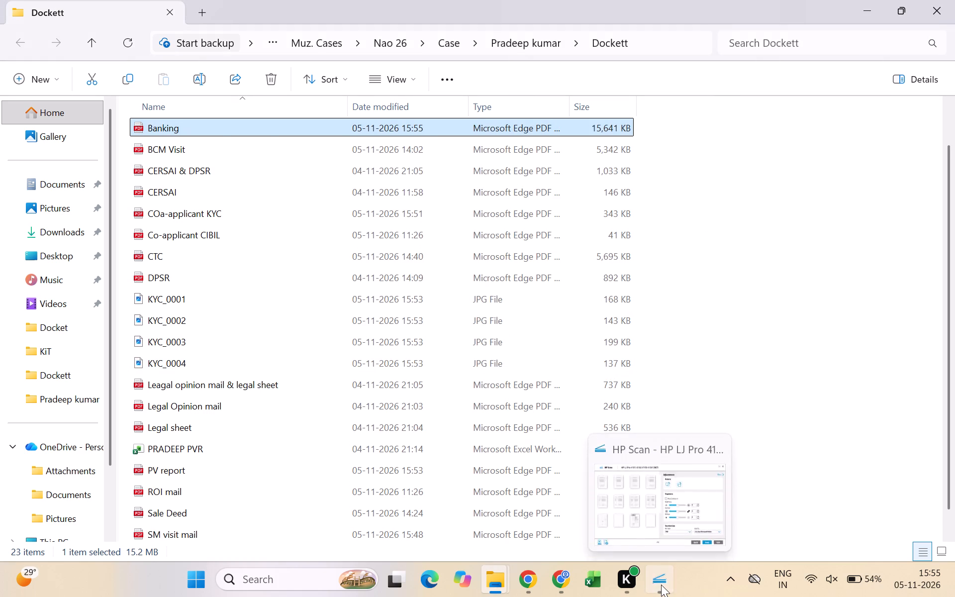
left_click(616, 431)
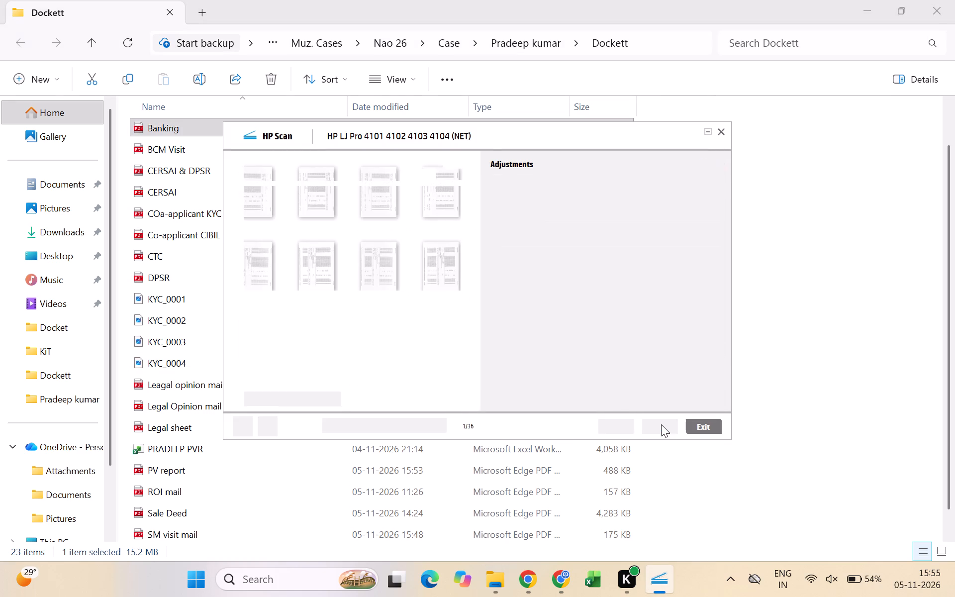
left_click(705, 208)
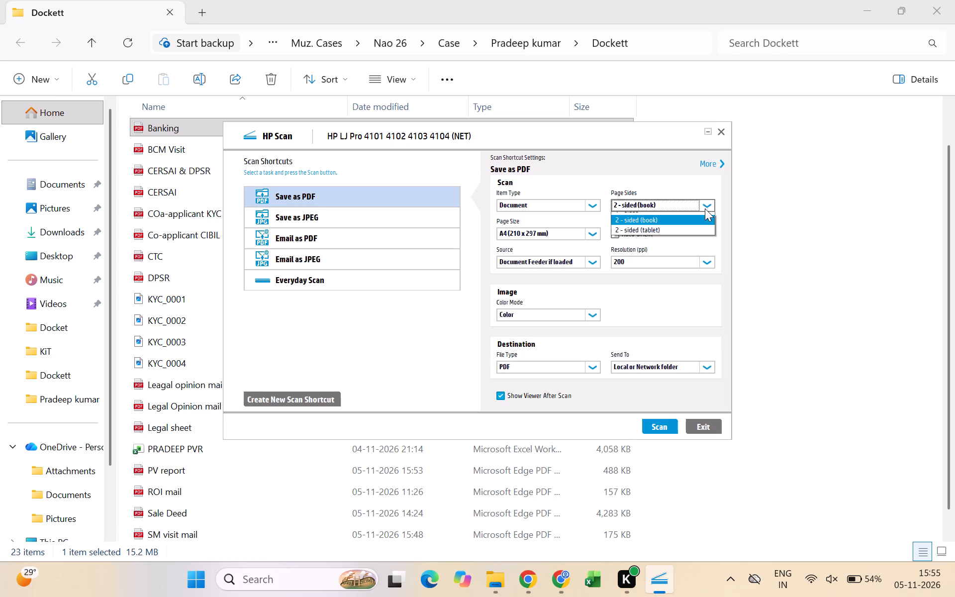
left_click(674, 217)
left_click(667, 429)
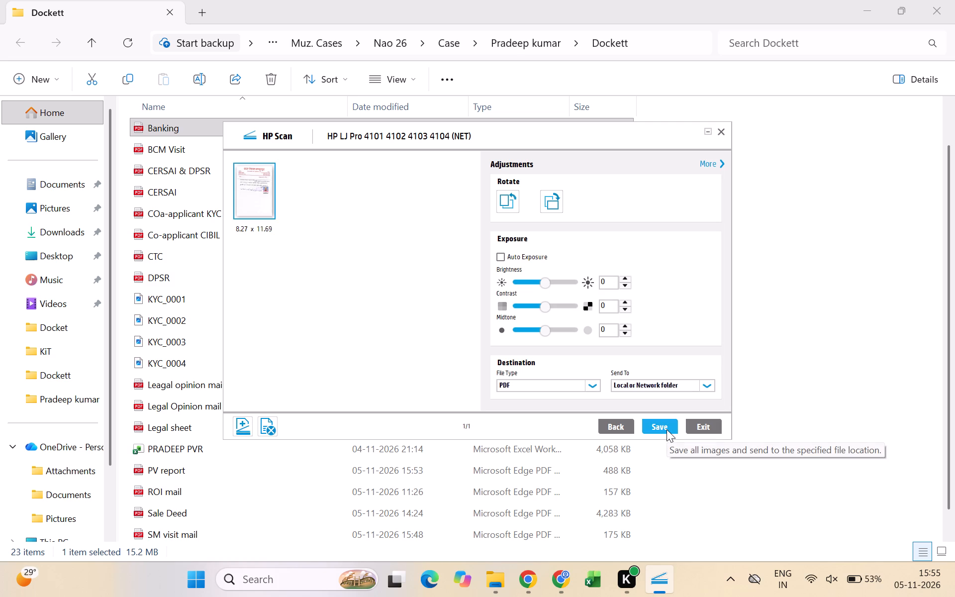
Save the scanned page as a PDF named "Vintage letter" in the Dockett folder.
left_click(667, 429)
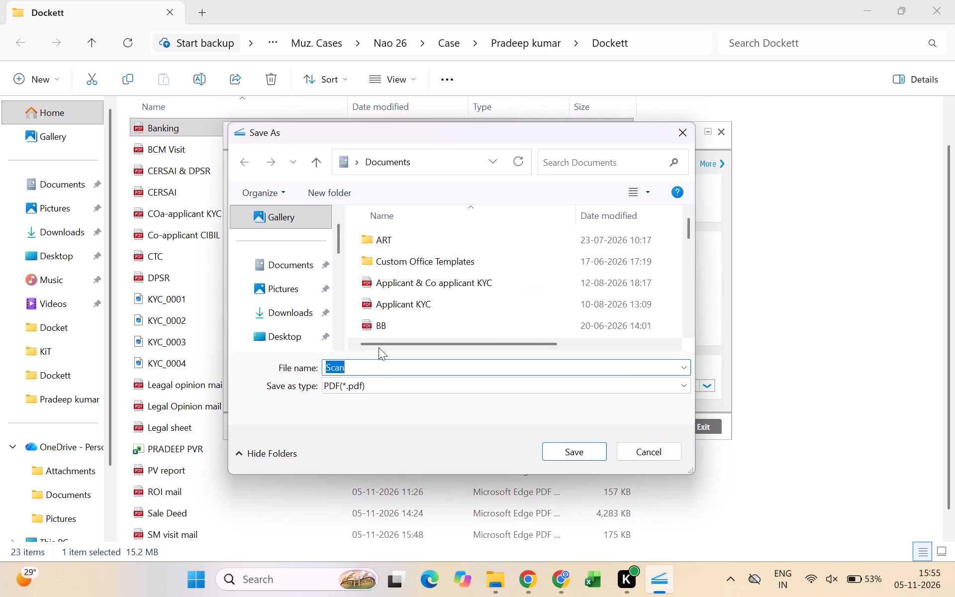
key("BackSpace")
key("backslash")
key("BackSpace")
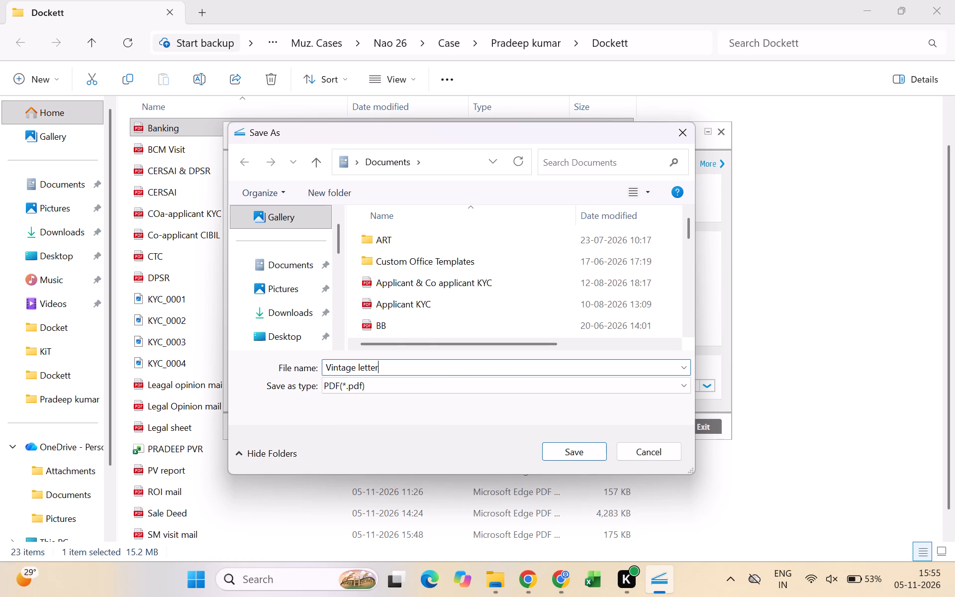
scroll(285, 292, "down", 1)
scroll(294, 252, "up", 1)
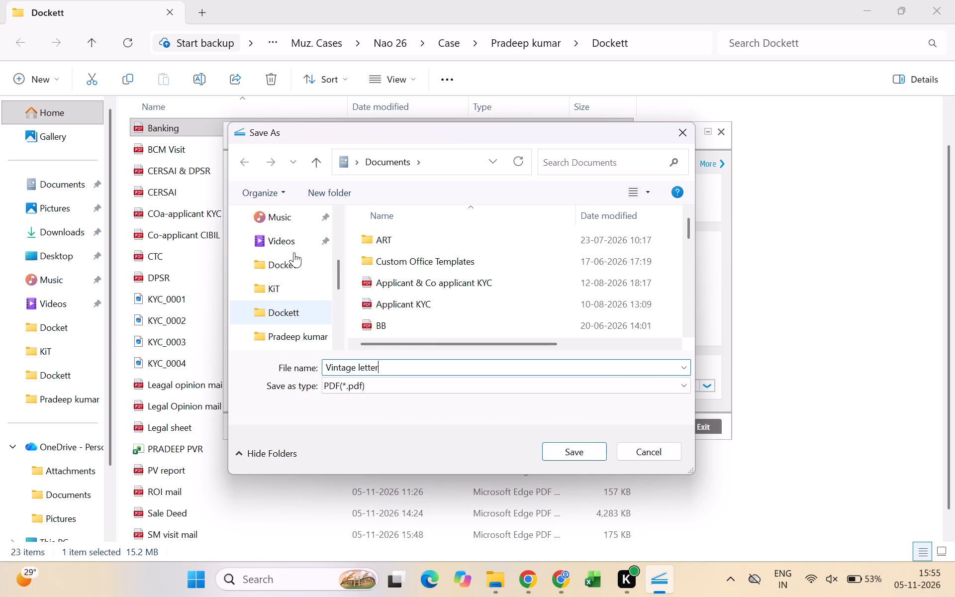
scroll(294, 252, "up", 1)
double_click(298, 316)
scroll(495, 280, "down", 5)
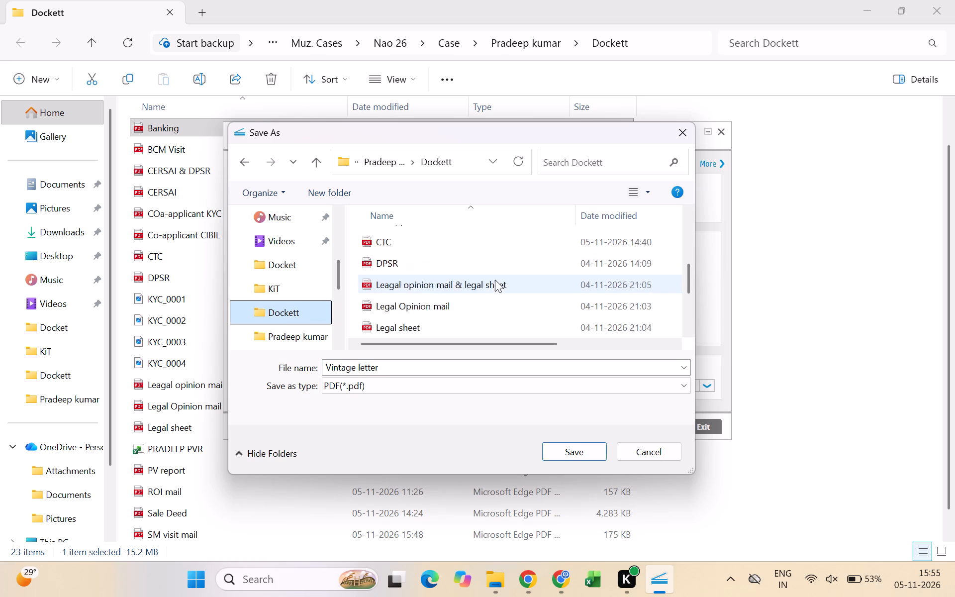
left_click(588, 451)
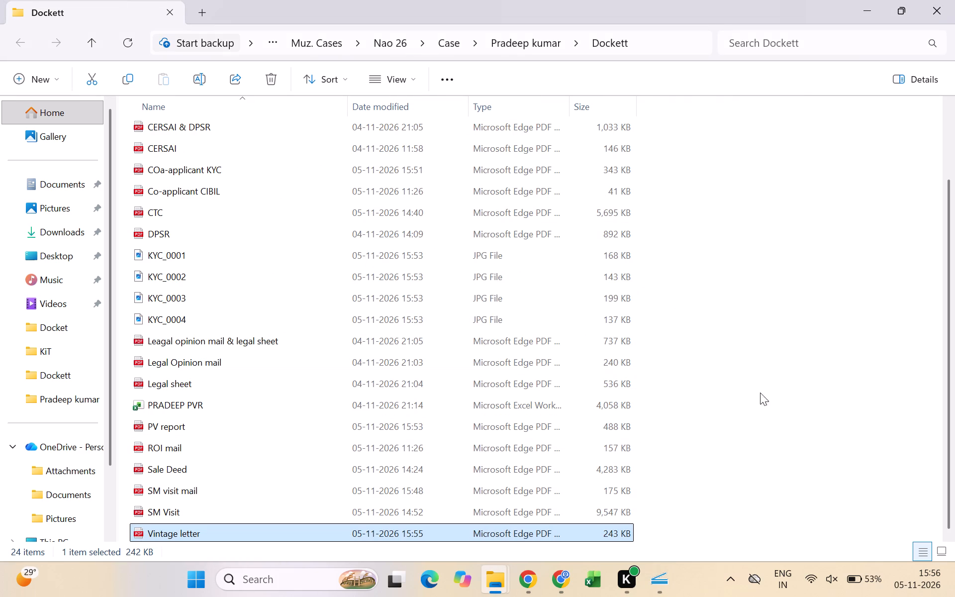
Return to HP Scan's shortcuts and scan the next document with the same 1-sided Save as PDF settings.
left_click(647, 582)
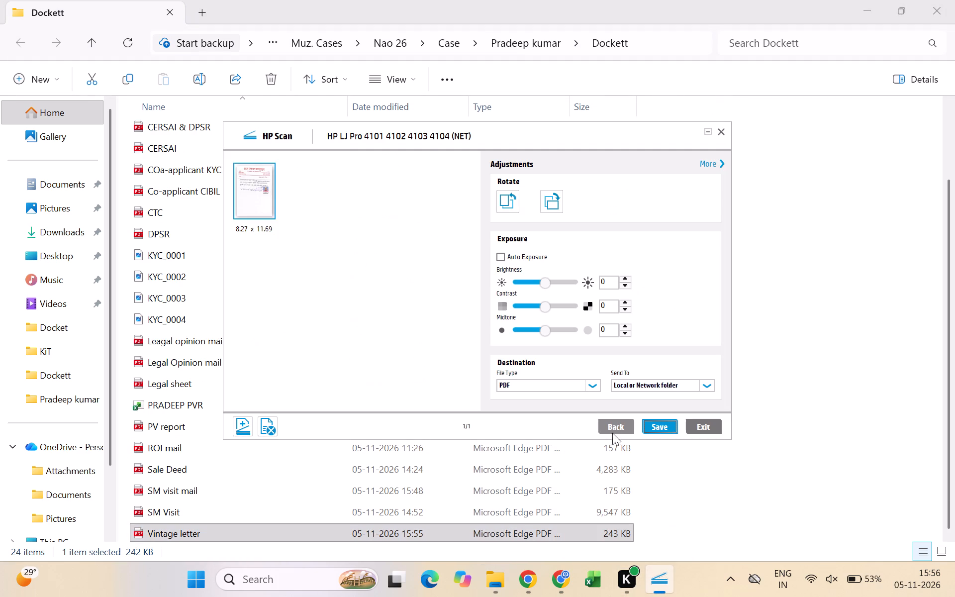
left_click(614, 429)
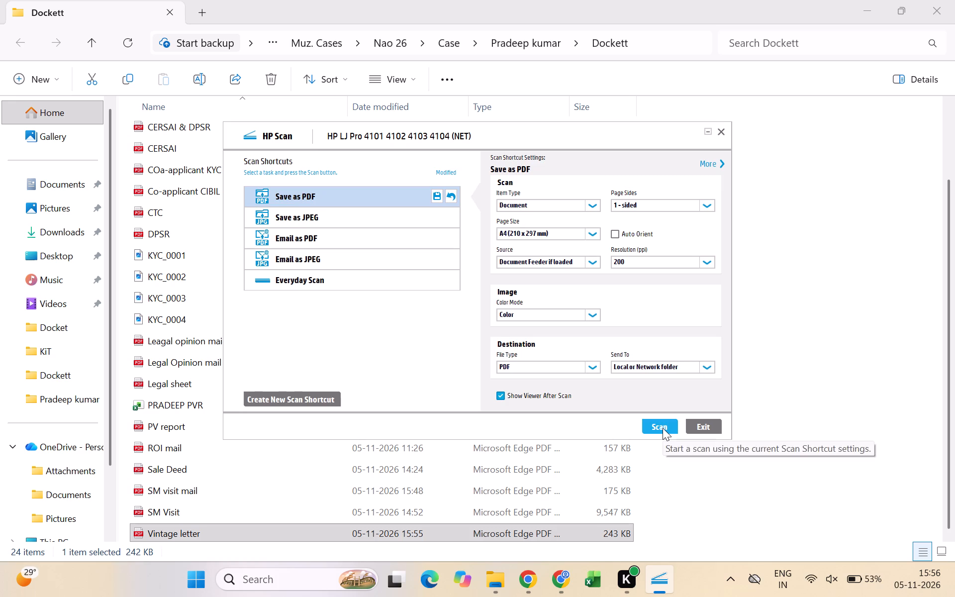
left_click(663, 428)
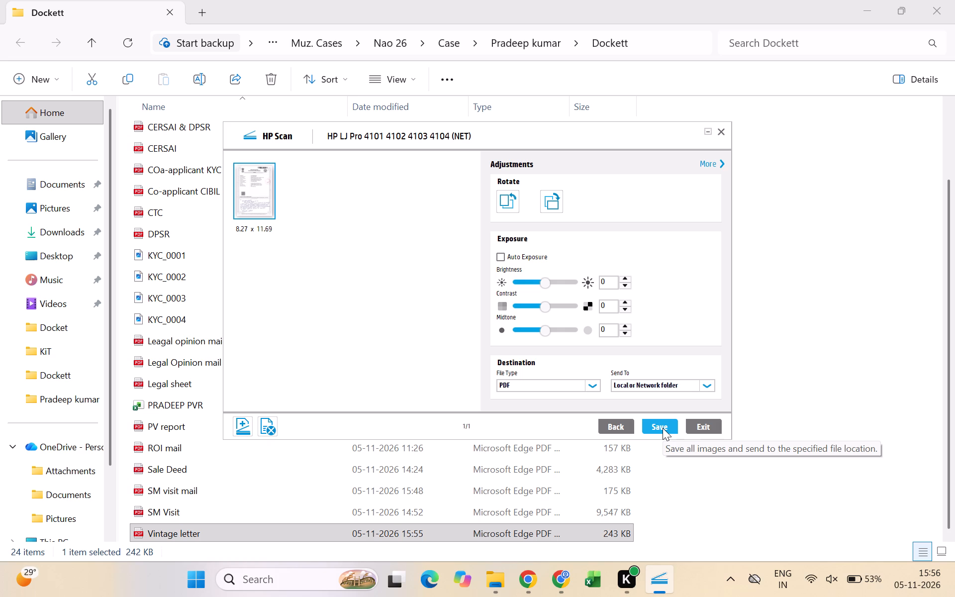
Save the scanned page as a PDF named "Udyam" in the Dockett folder, and return to HP Scan's shortcuts.
left_click(663, 428)
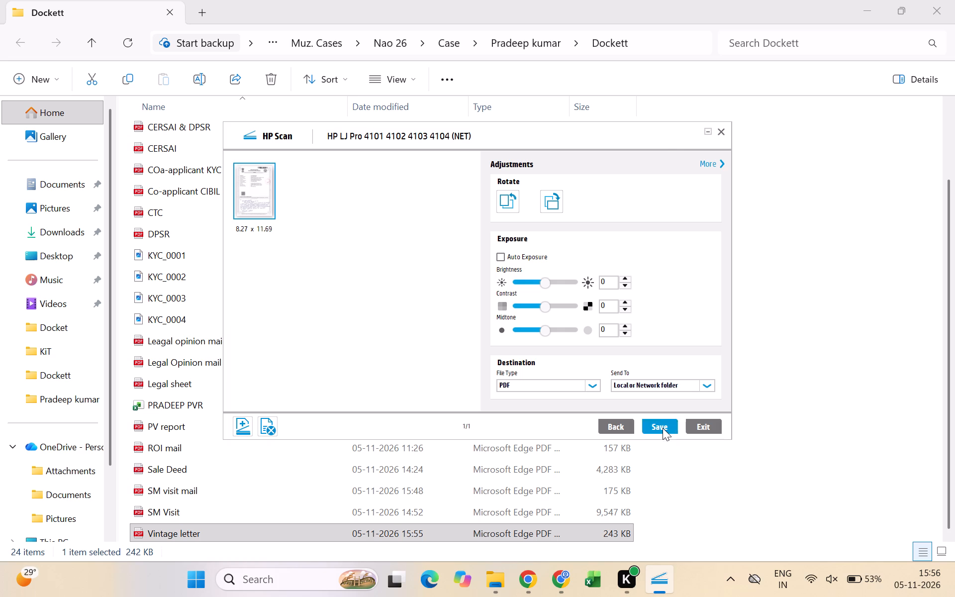
key("BackSpace")
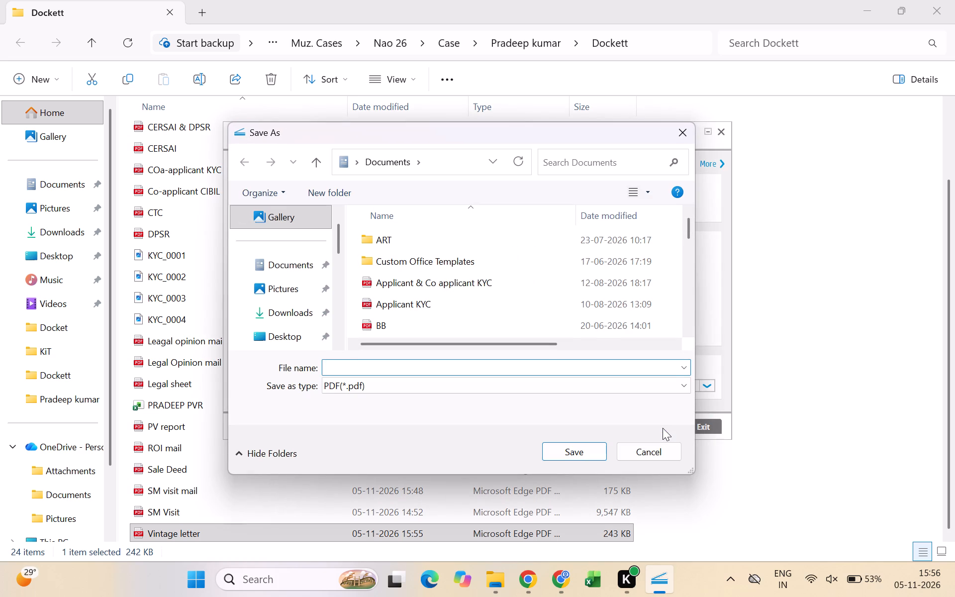
type("dyam")
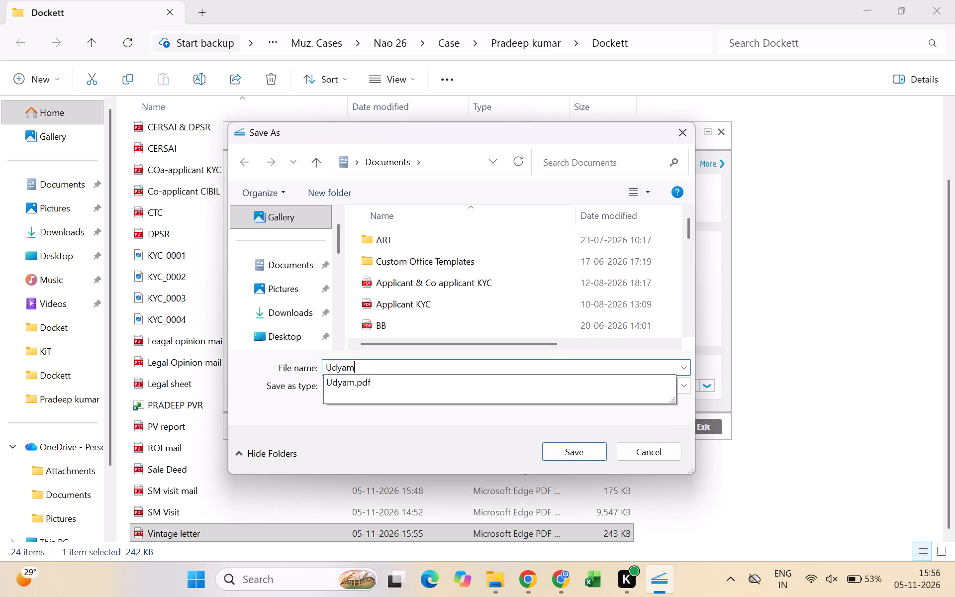
scroll(302, 291, "down", 2)
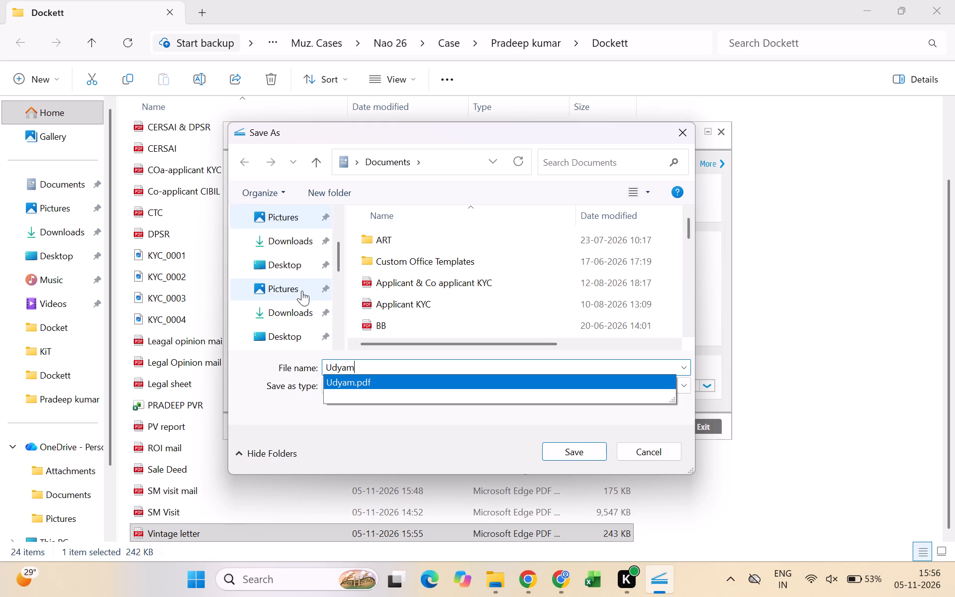
scroll(302, 291, "down", 1)
double_click(303, 311)
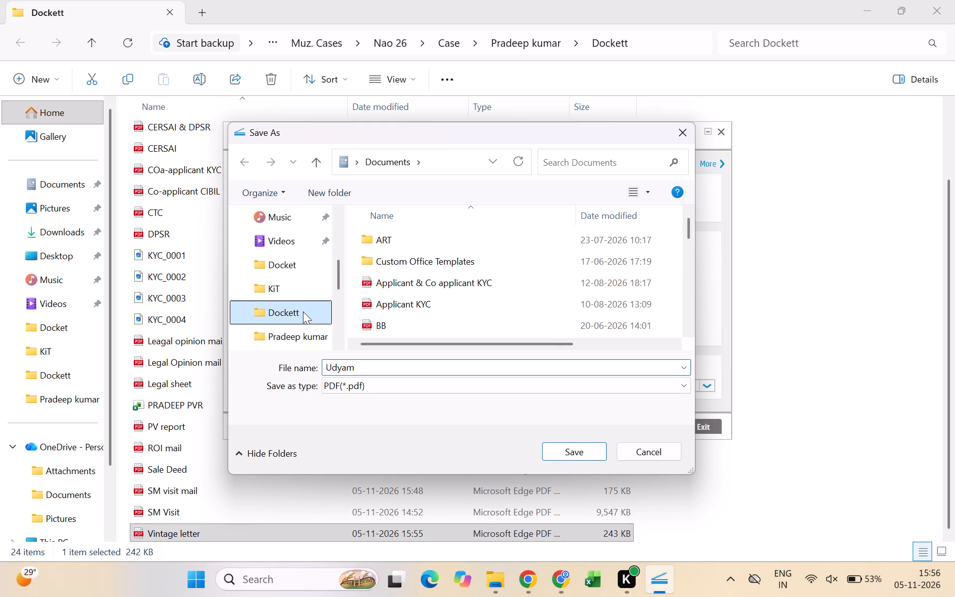
scroll(494, 315, "down", 5)
left_click(575, 450)
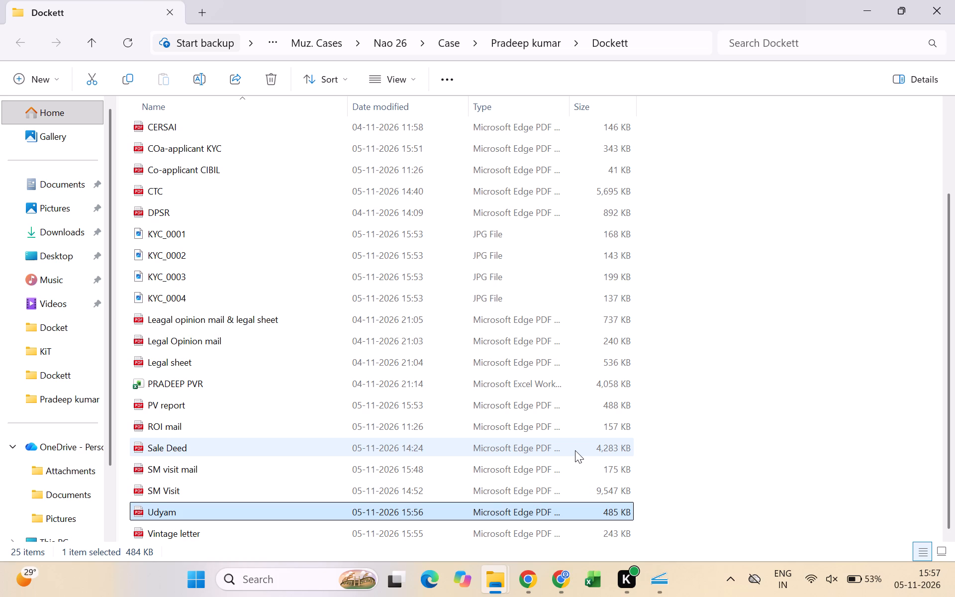
left_click(659, 584)
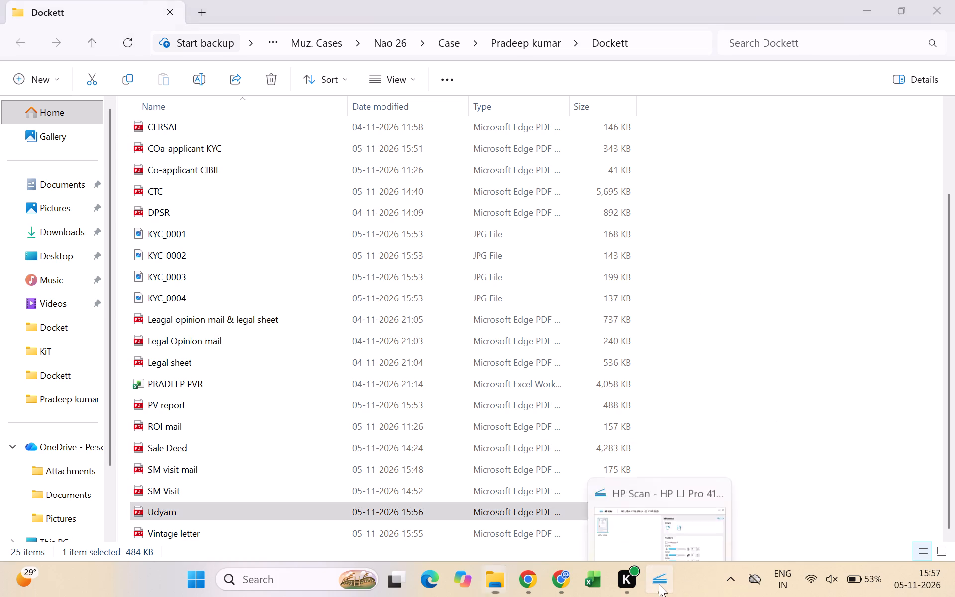
double_click(604, 423)
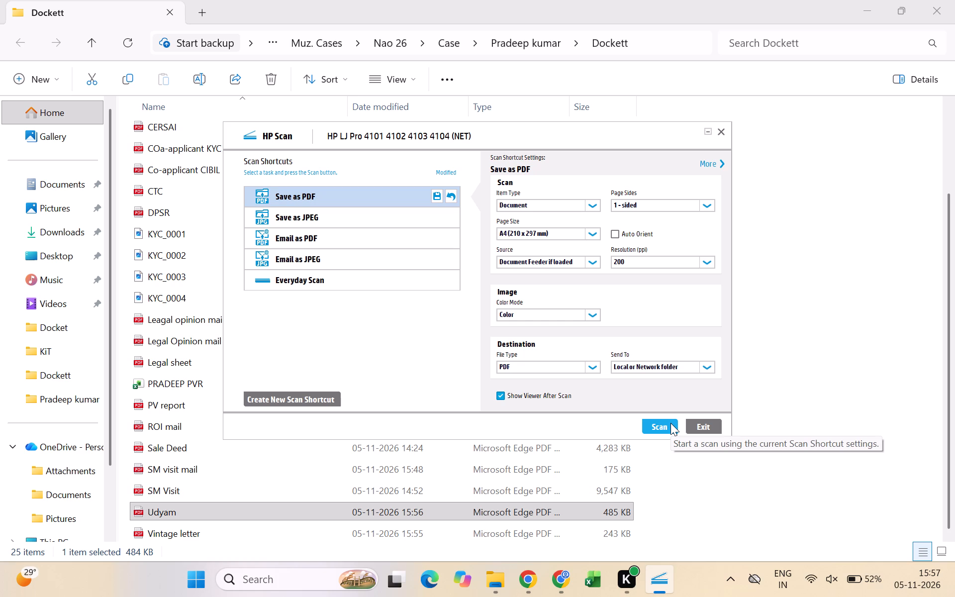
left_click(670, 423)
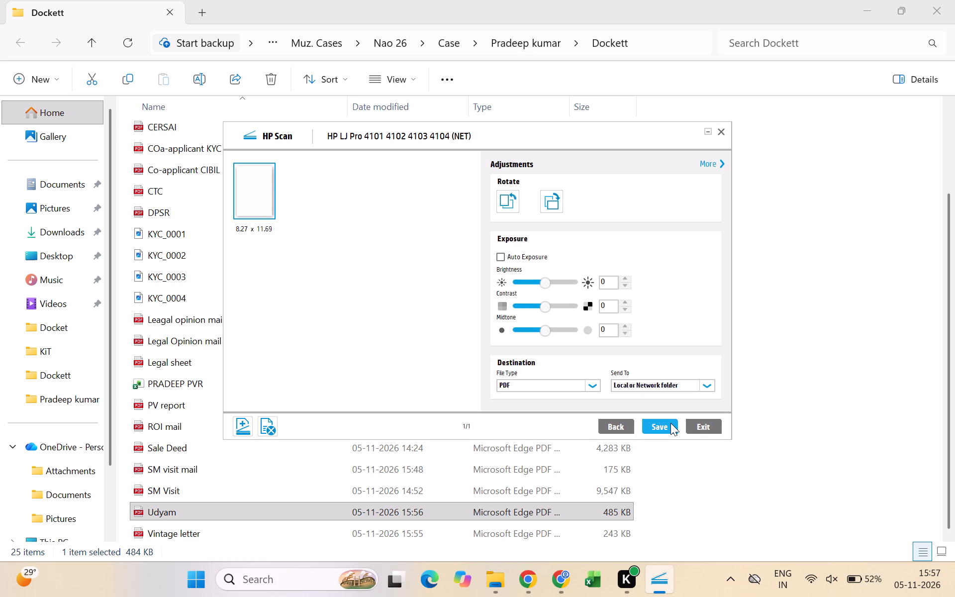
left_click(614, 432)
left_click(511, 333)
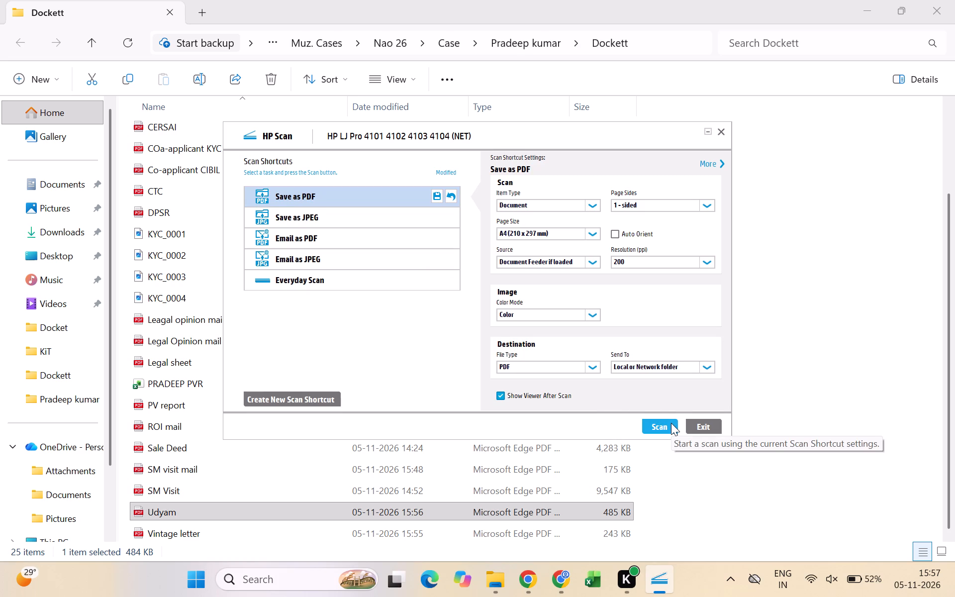
Scan the multi-page document with the Save as PDF shortcut and save it as "MODT" in the Dockett folder.
left_click(671, 423)
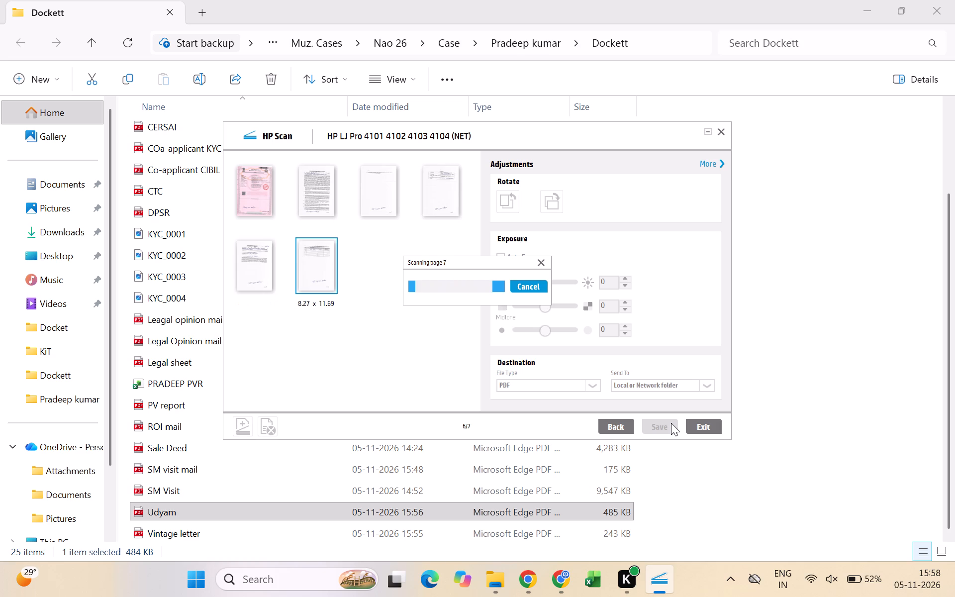
left_click(667, 423)
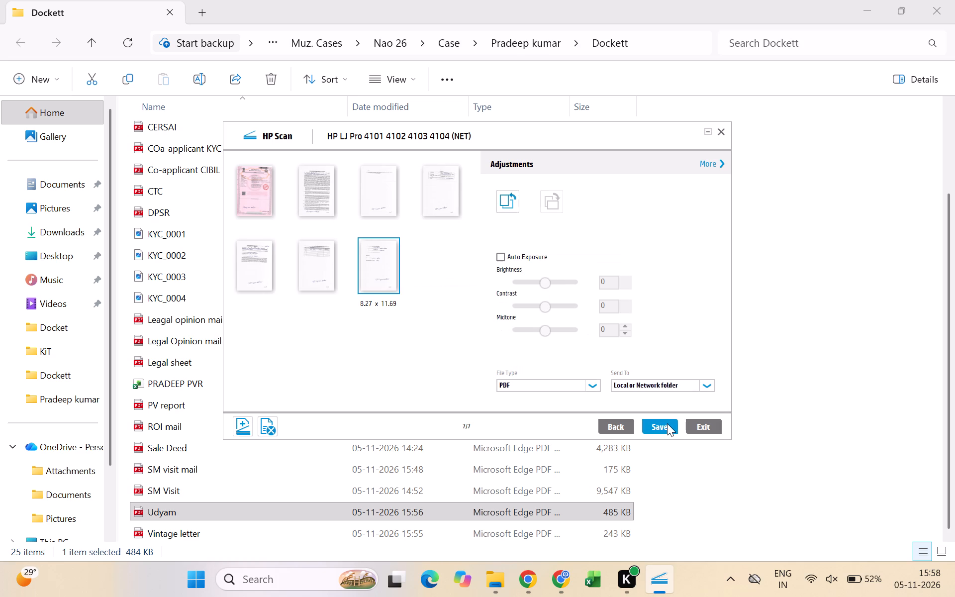
key("BackSpace")
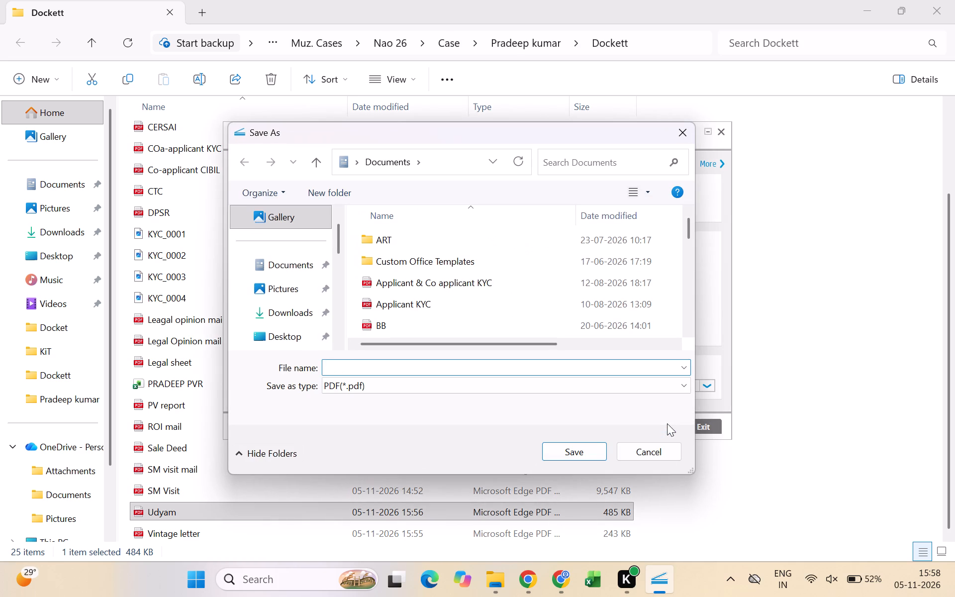
type("MODT")
scroll(281, 300, "down", 1)
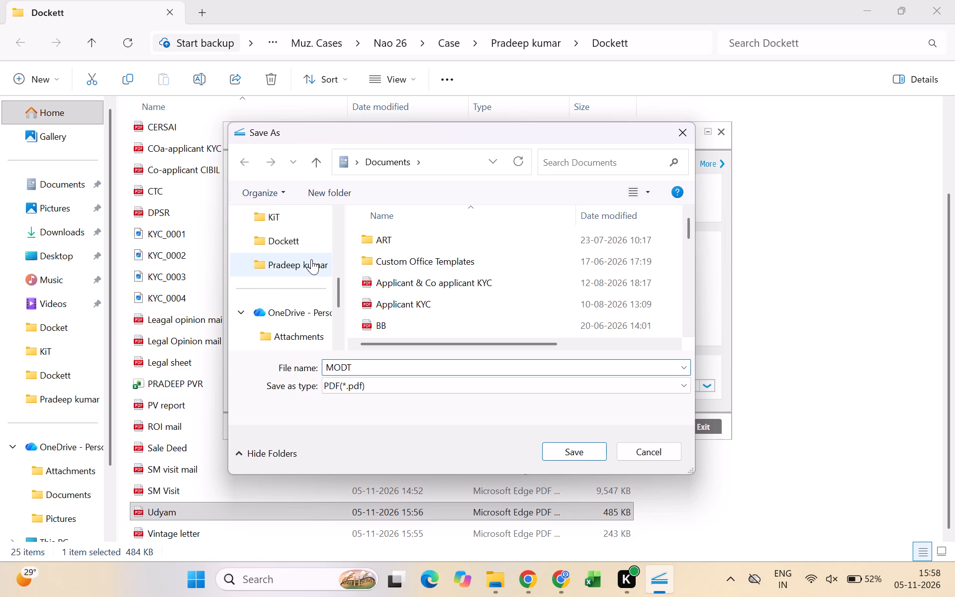
double_click(303, 245)
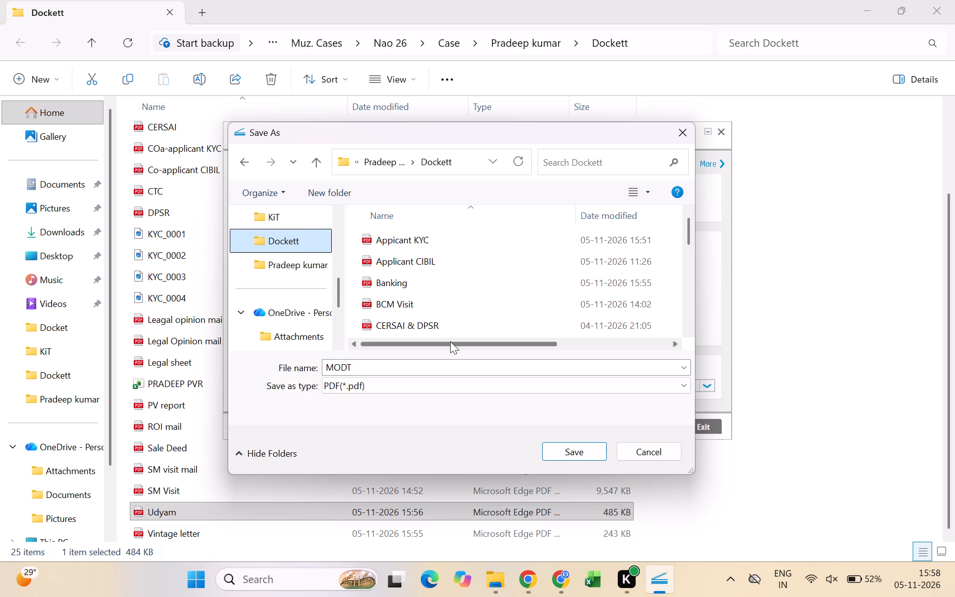
scroll(430, 301, "down", 7)
left_click(587, 450)
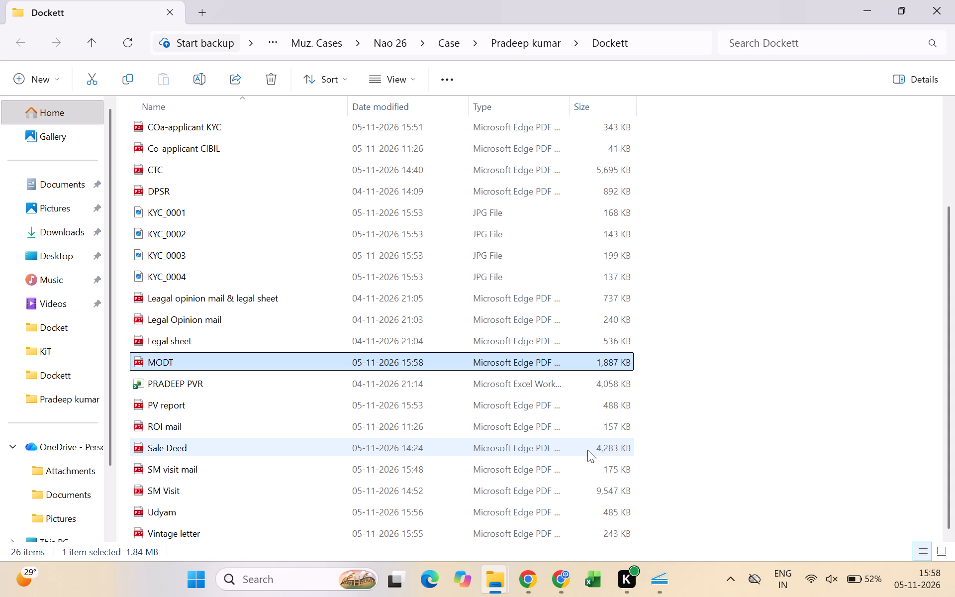
Switch to HP Scan and leave the saved MODT scan to go back to the scan shortcuts.
left_click(664, 580)
left_click(622, 430)
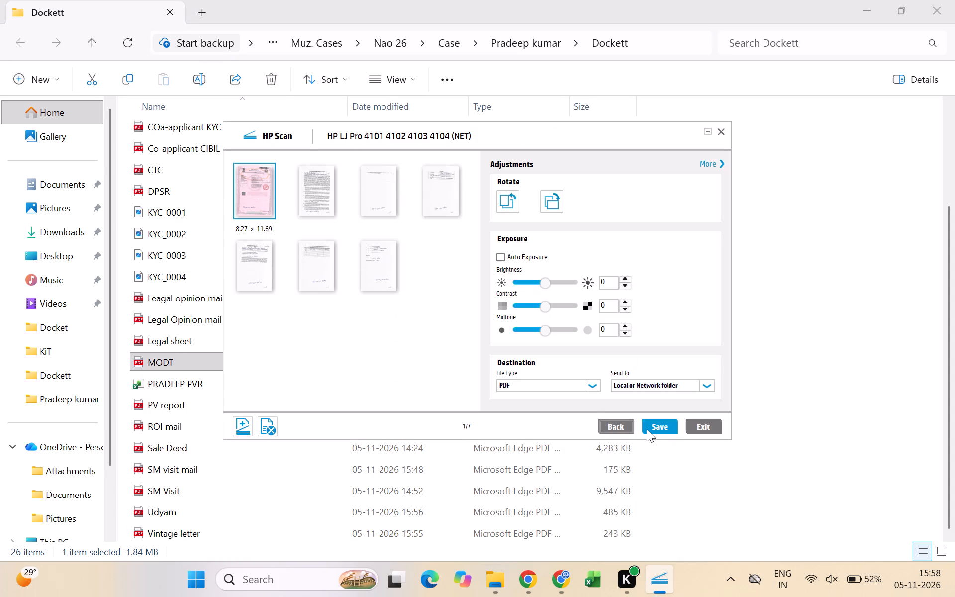
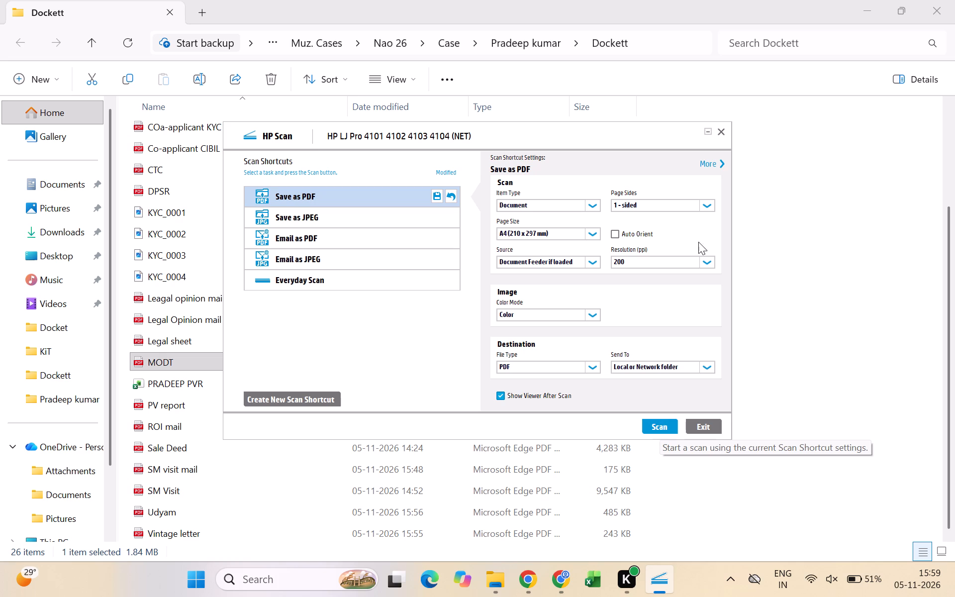
Set the Save as PDF shortcut's page sides to 2-sided (book) and scan the document.
left_click(713, 205)
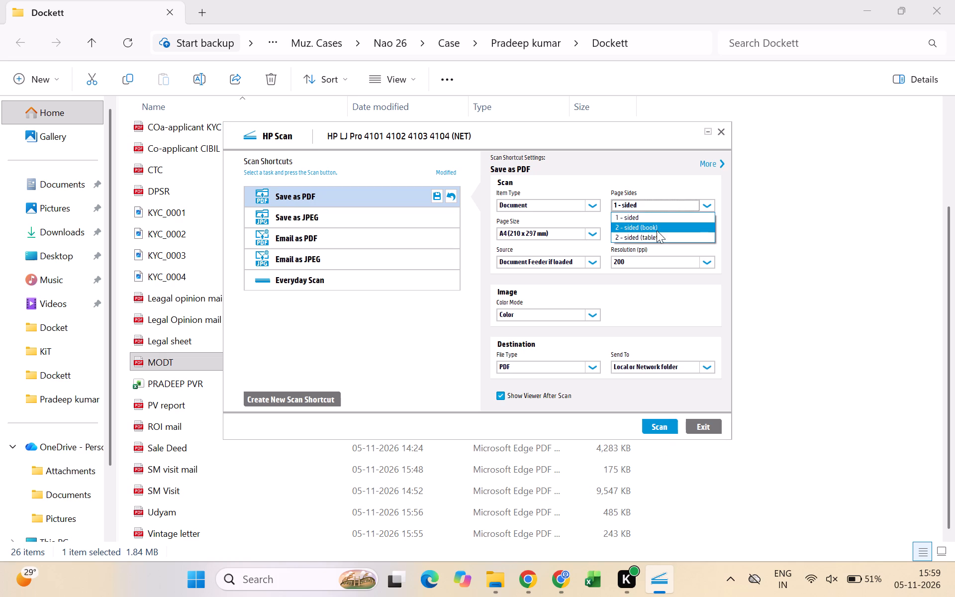
left_click(657, 226)
left_click(650, 423)
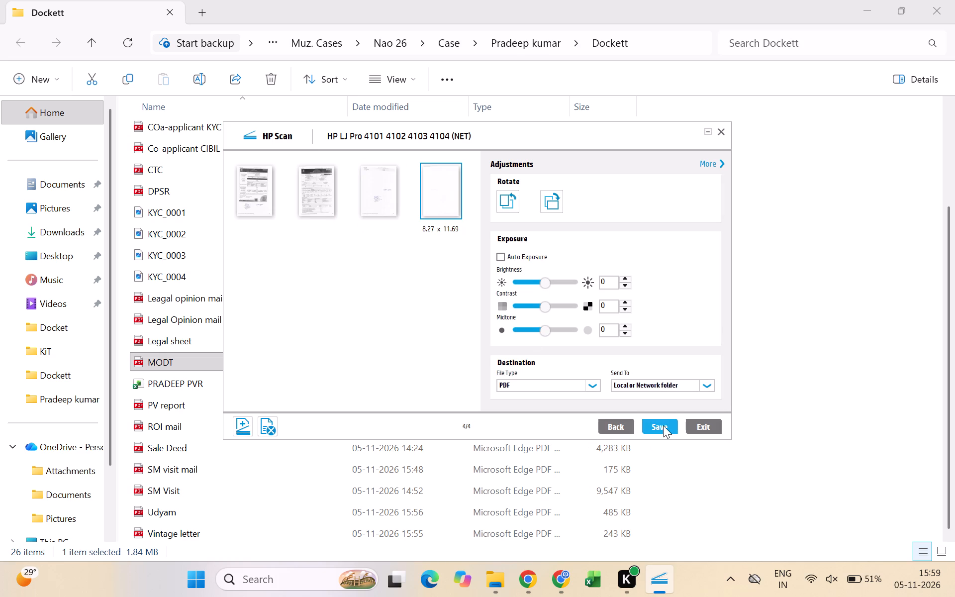
Save the two-sided scan as a PDF named "Udyam" in the Dockett folder, replacing the existing file.
left_click(663, 425)
left_click(663, 425)
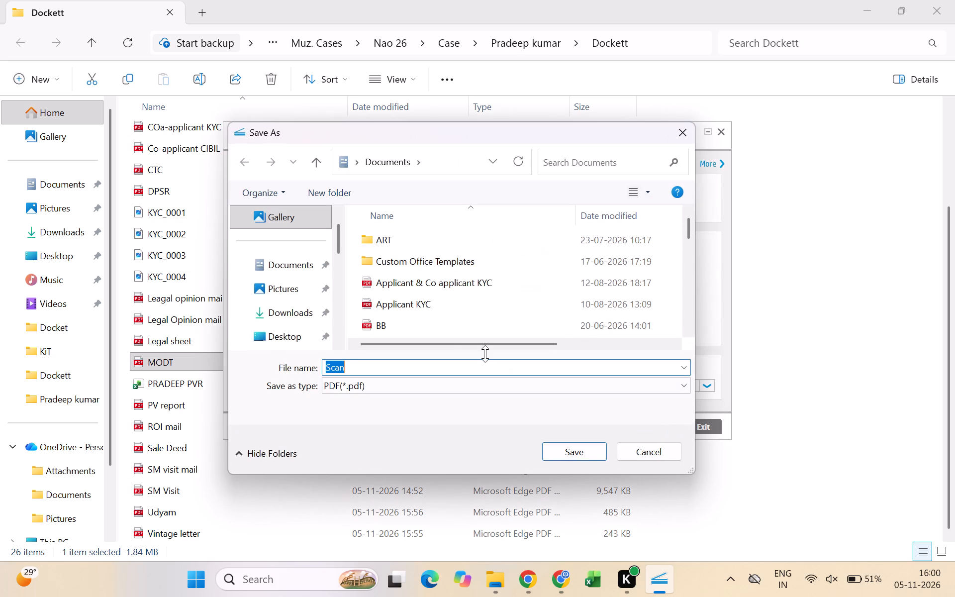
key("BackSpace")
type("UDYAM")
scroll(281, 312, "down", 1)
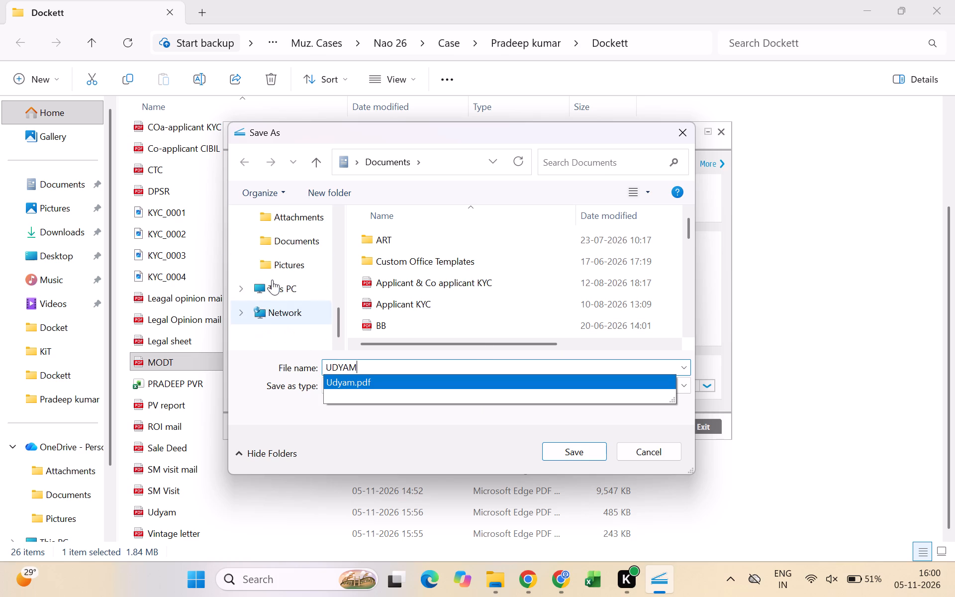
scroll(297, 271, "up", 2)
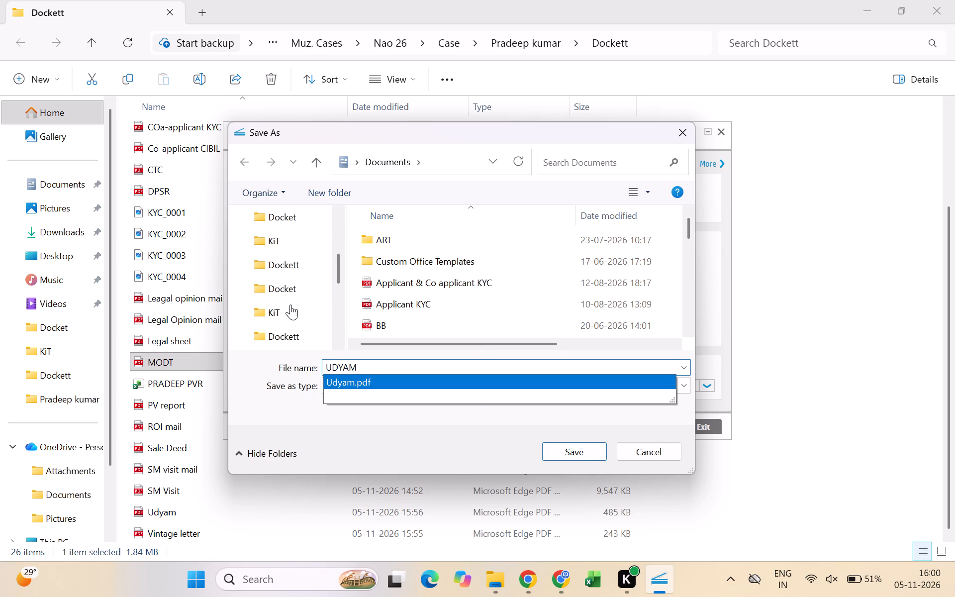
double_click(297, 338)
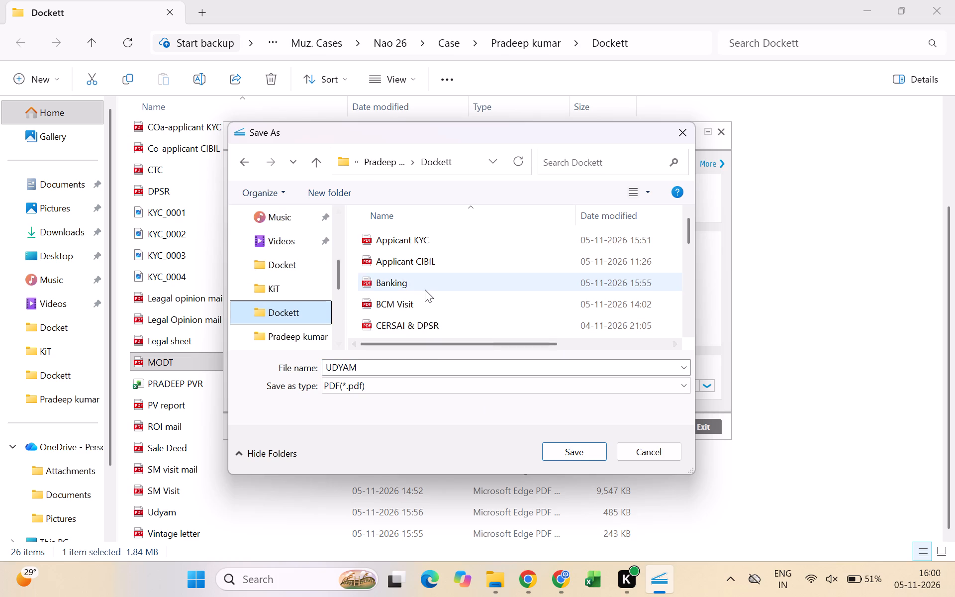
scroll(425, 290, "down", 8)
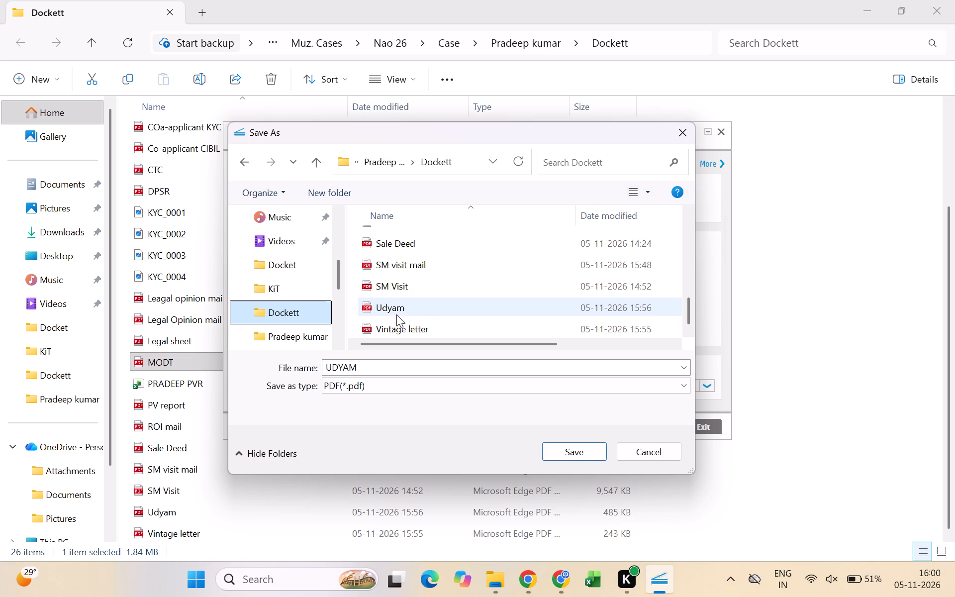
left_click(396, 311)
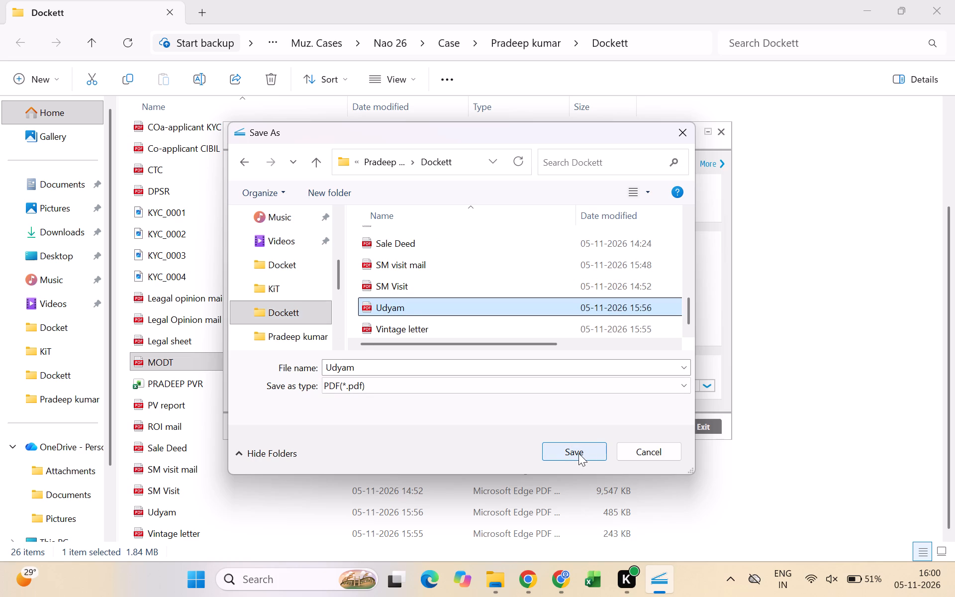
left_click(578, 452)
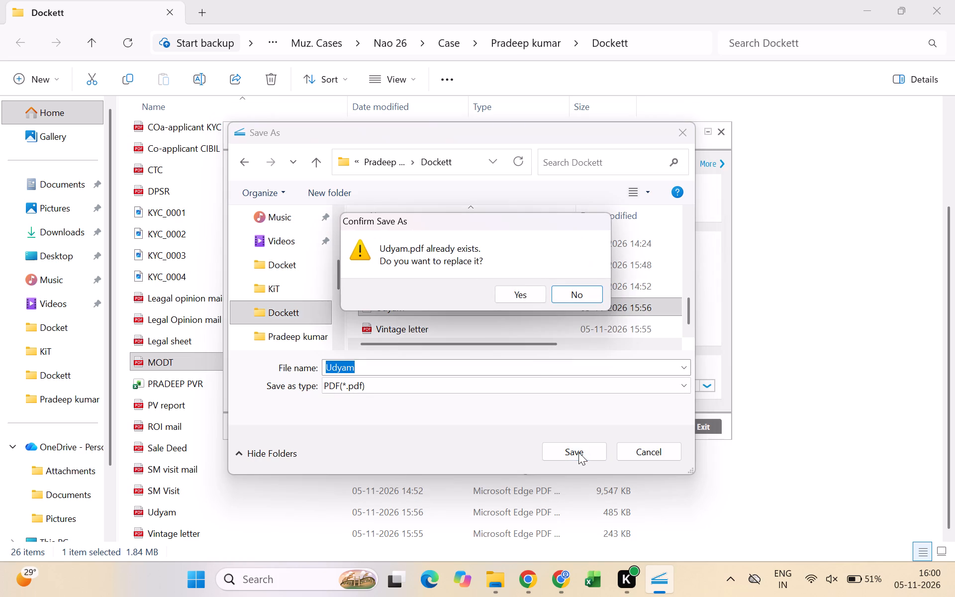
left_click(533, 292)
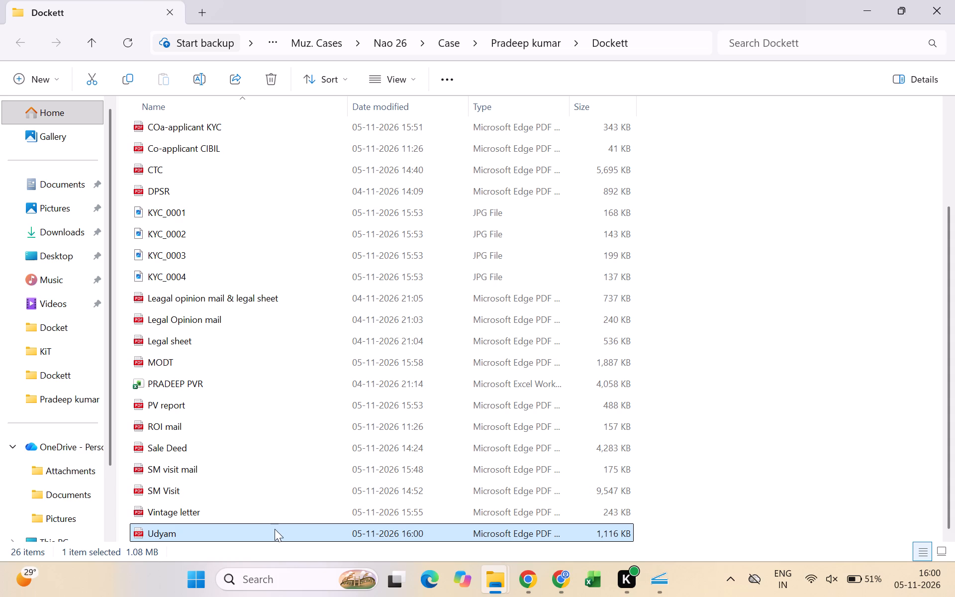
Return to HP Scan's shortcuts, set the page sides to 1-sided and scan the next document.
scroll(523, 492, "down", 5)
scroll(523, 492, "up", 8)
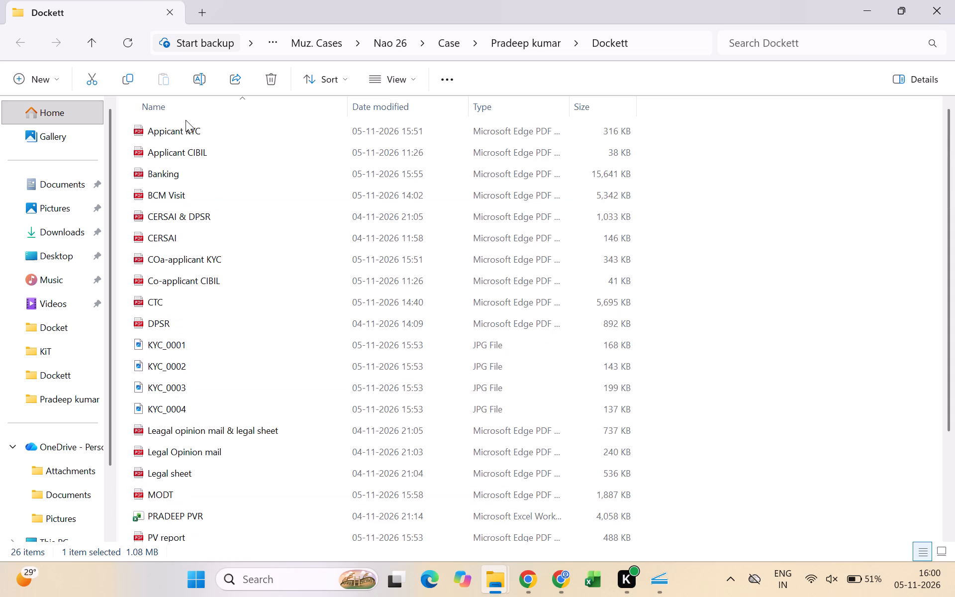
scroll(261, 275, "down", 6)
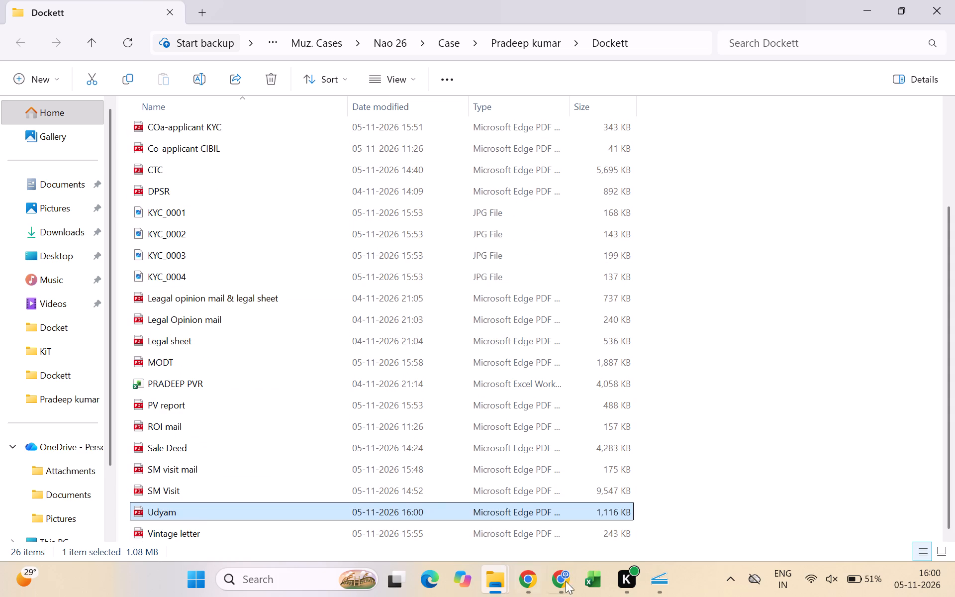
left_click(666, 585)
left_click(701, 529)
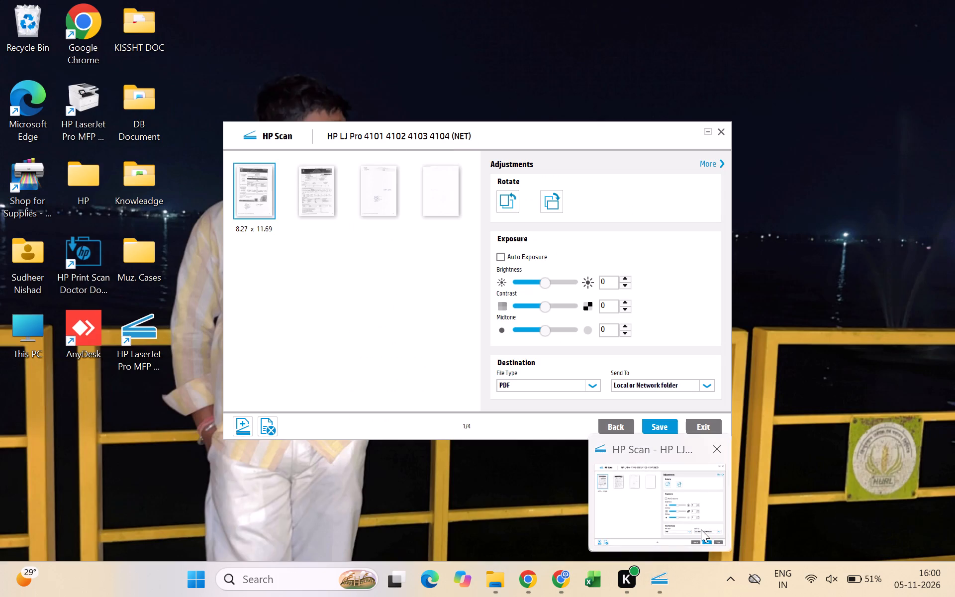
left_click(612, 421)
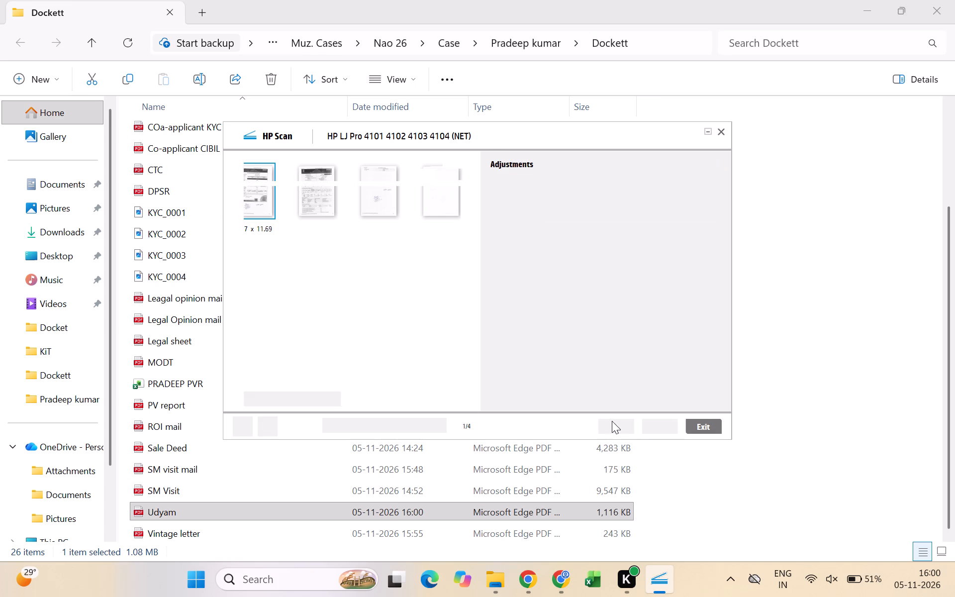
left_click_drag(687, 204, 650, 216)
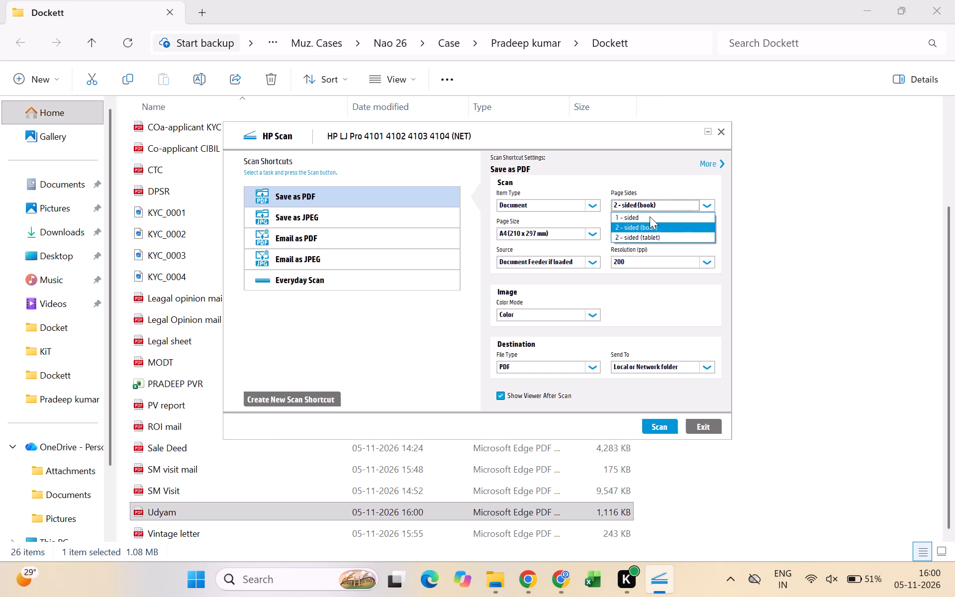
left_click_drag(650, 216, 650, 215)
left_click(650, 215)
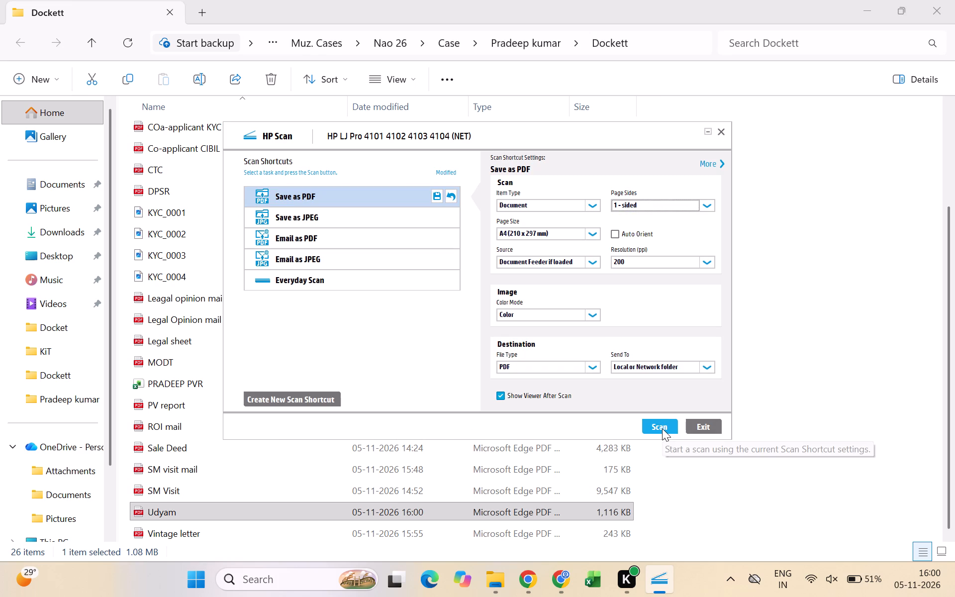
left_click(662, 428)
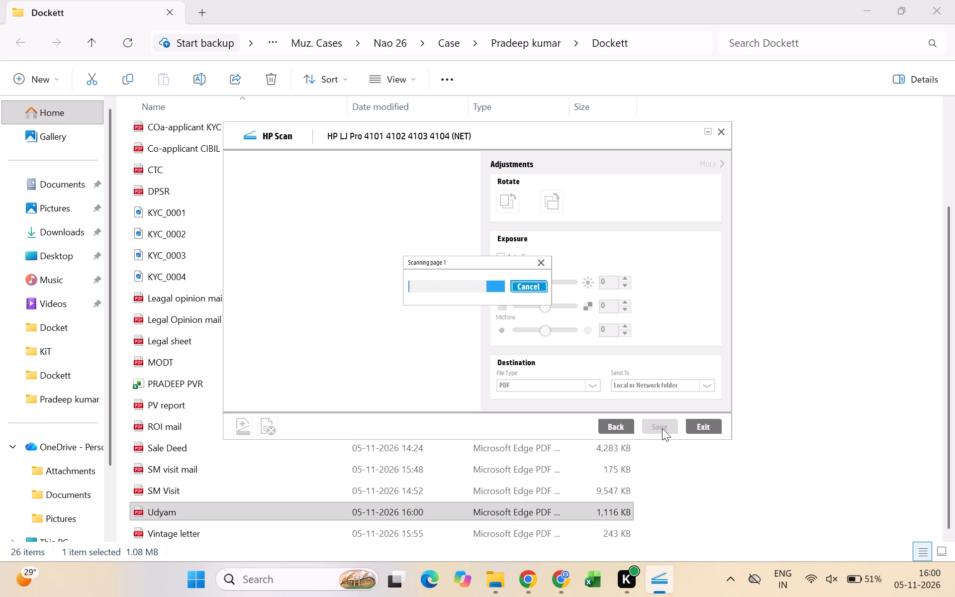
Check the existing Vintage letter PDF, then save the new scan over it as "Vintage letter" in the Dockett folder.
left_click(662, 428)
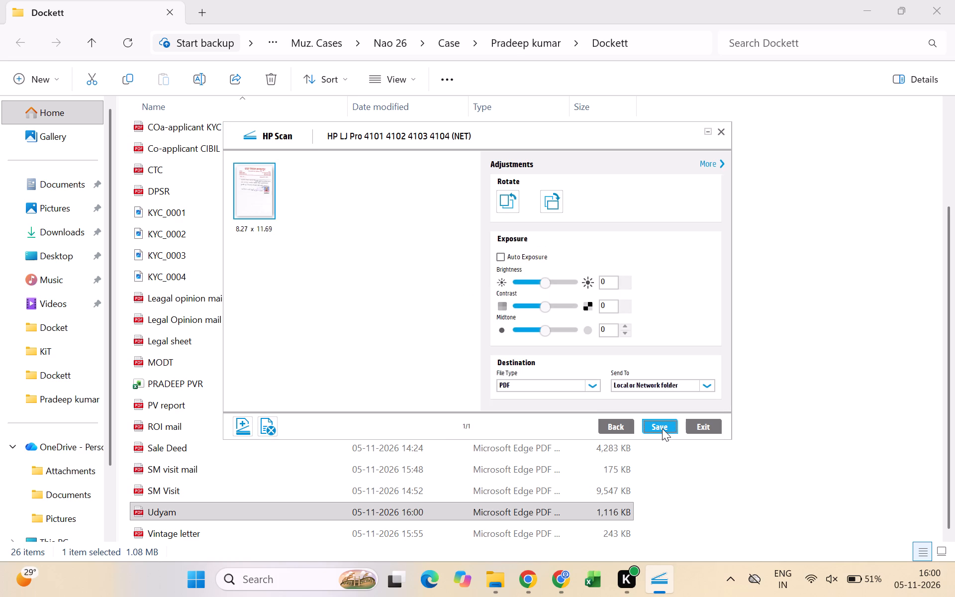
key("BackSpace")
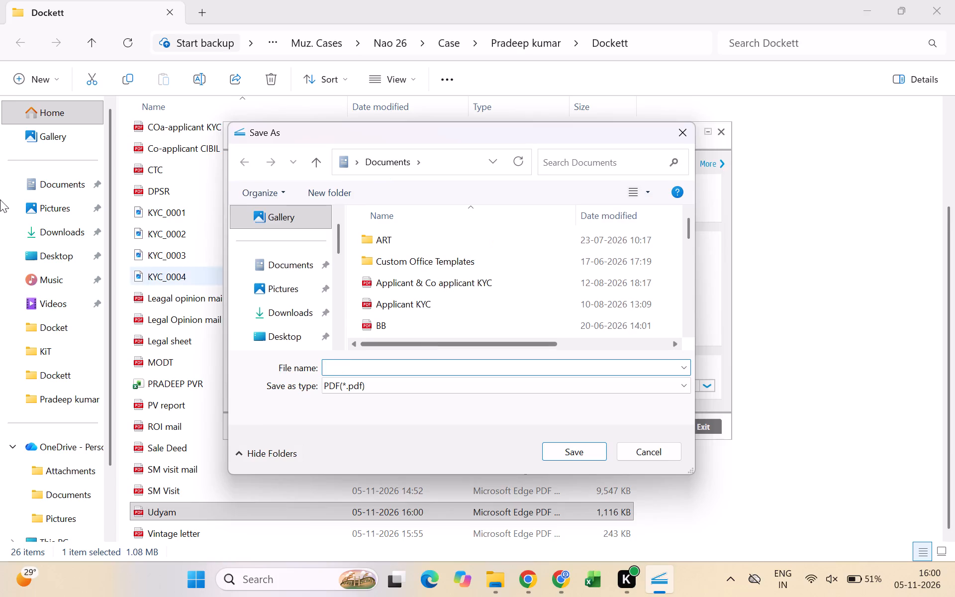
scroll(132, 360, "down", 6)
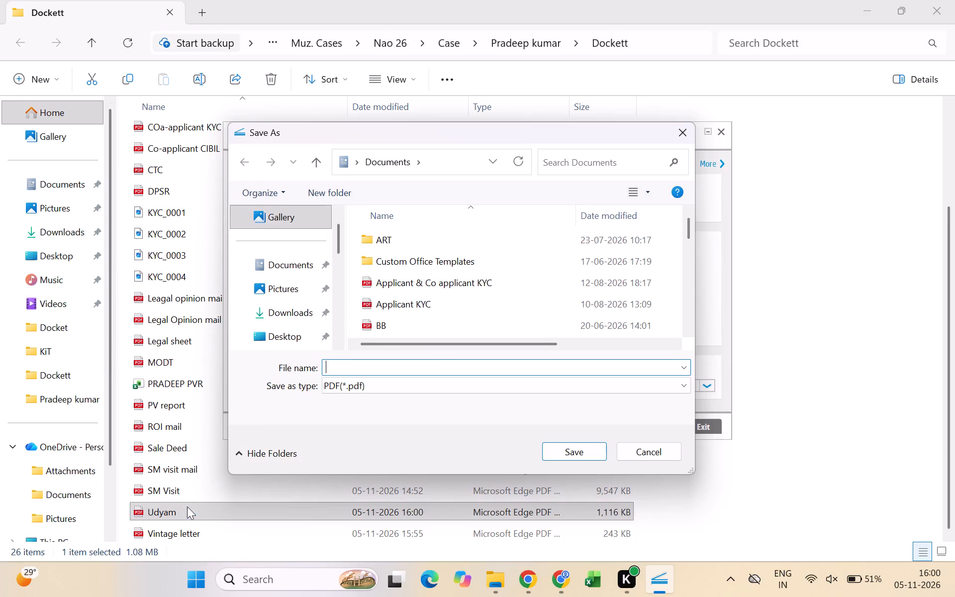
double_click(183, 537)
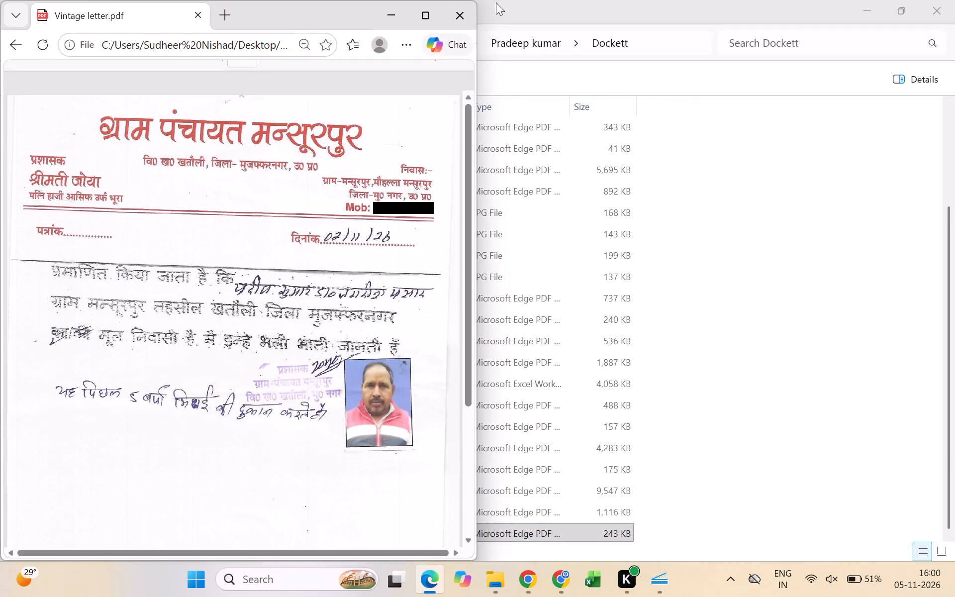
left_click(456, 9)
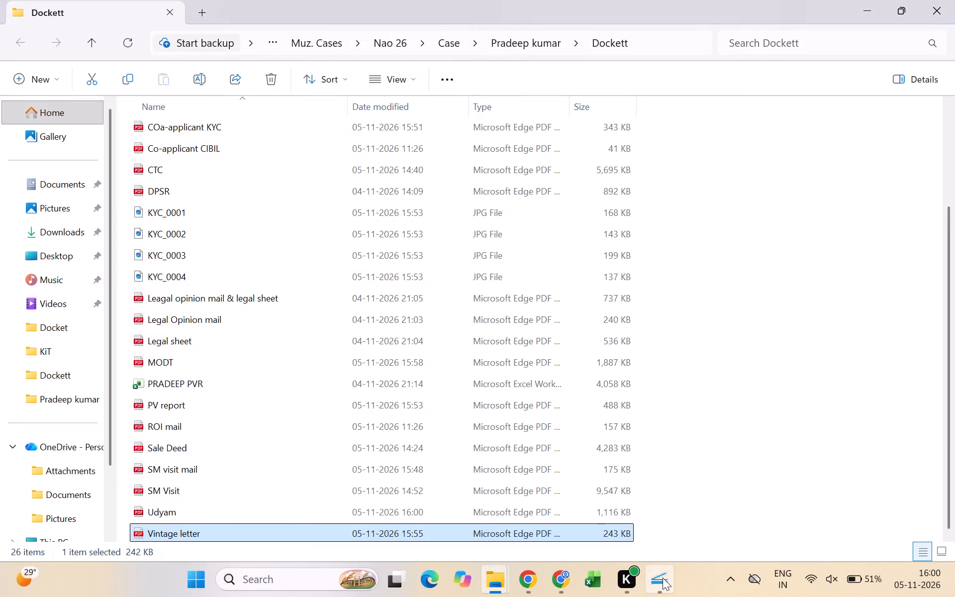
left_click(663, 578)
scroll(288, 322, "down", 1)
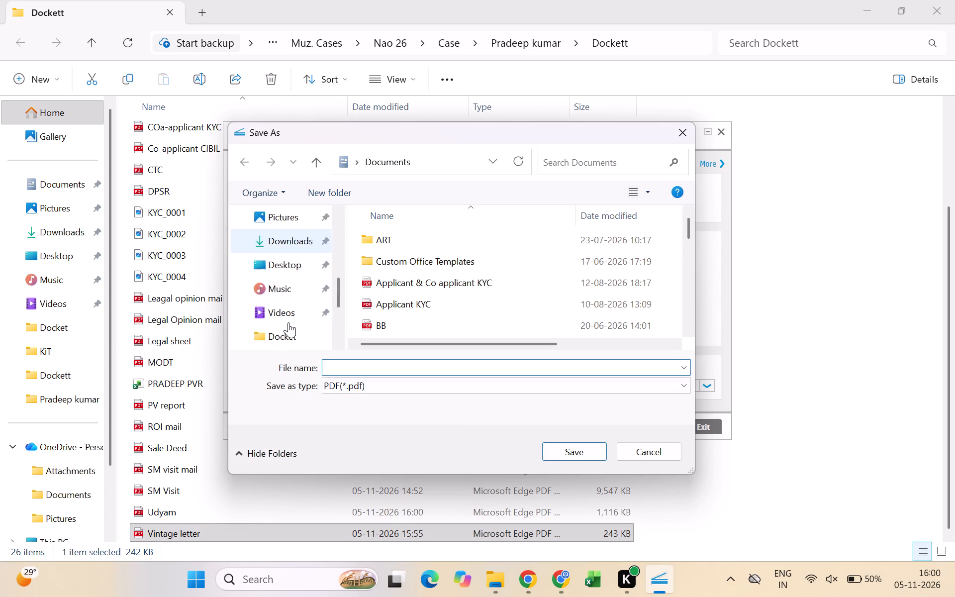
scroll(288, 322, "down", 1)
scroll(293, 262, "up", 1)
double_click(289, 243)
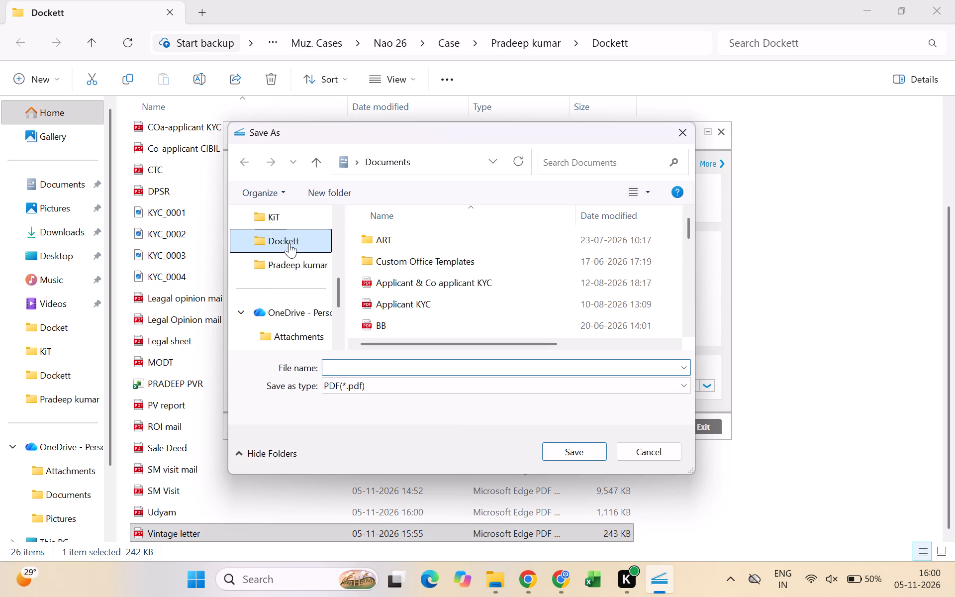
scroll(468, 307, "down", 7)
left_click(434, 333)
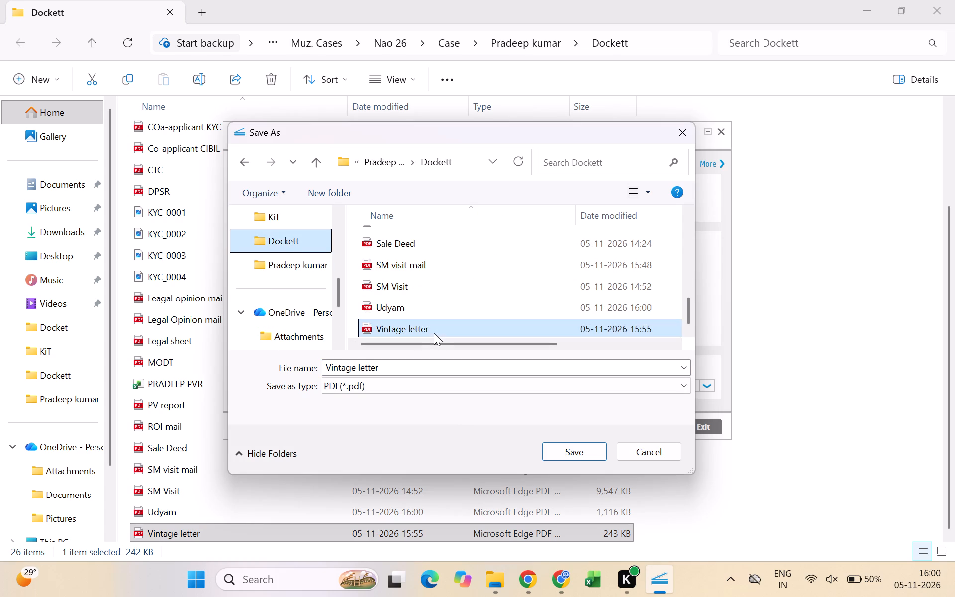
left_click(577, 452)
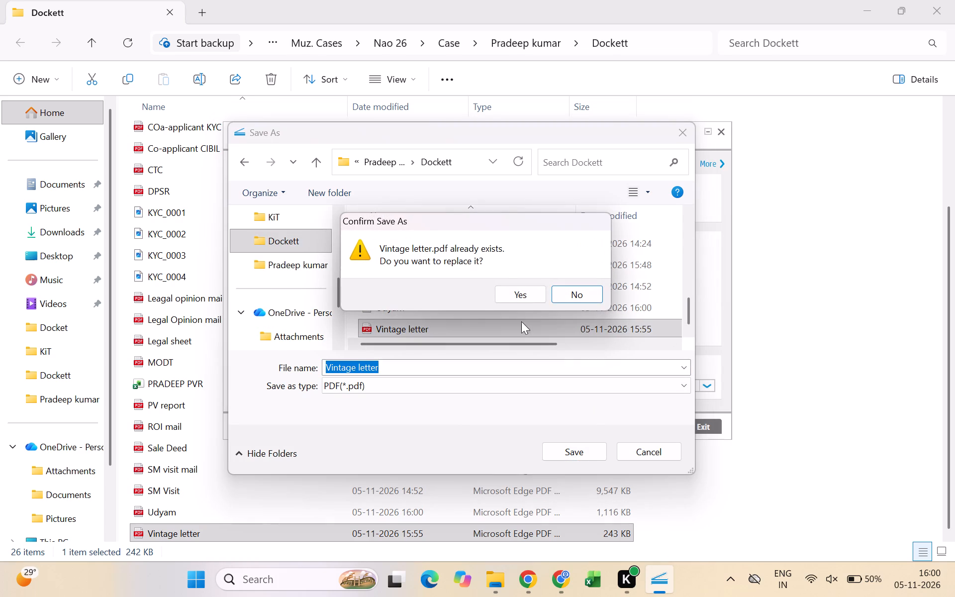
left_click(526, 297)
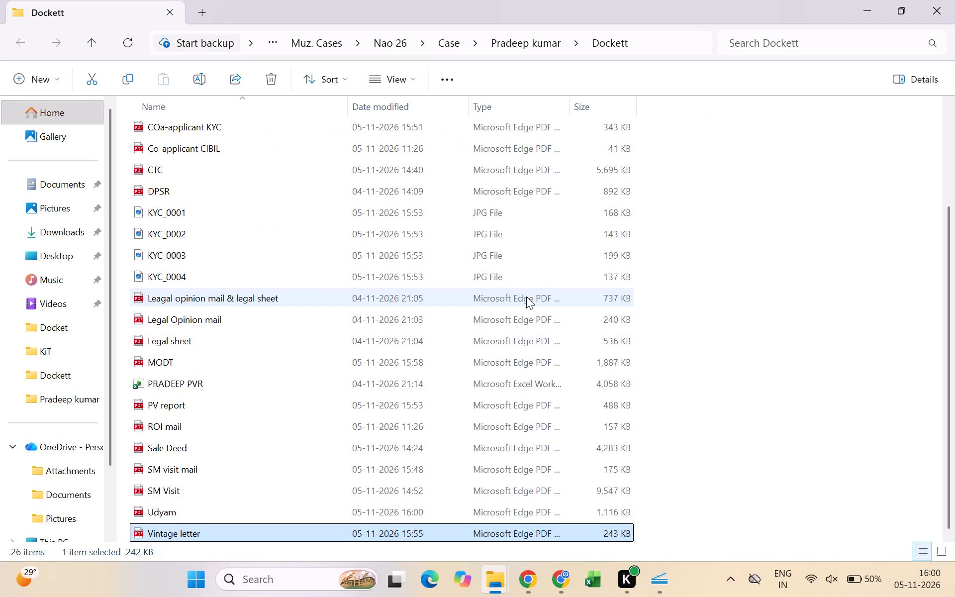
Open the replaced Vintage letter PDF from the Dockett folder to check the scan, and close it.
scroll(255, 434, "down", 6)
double_click(231, 539)
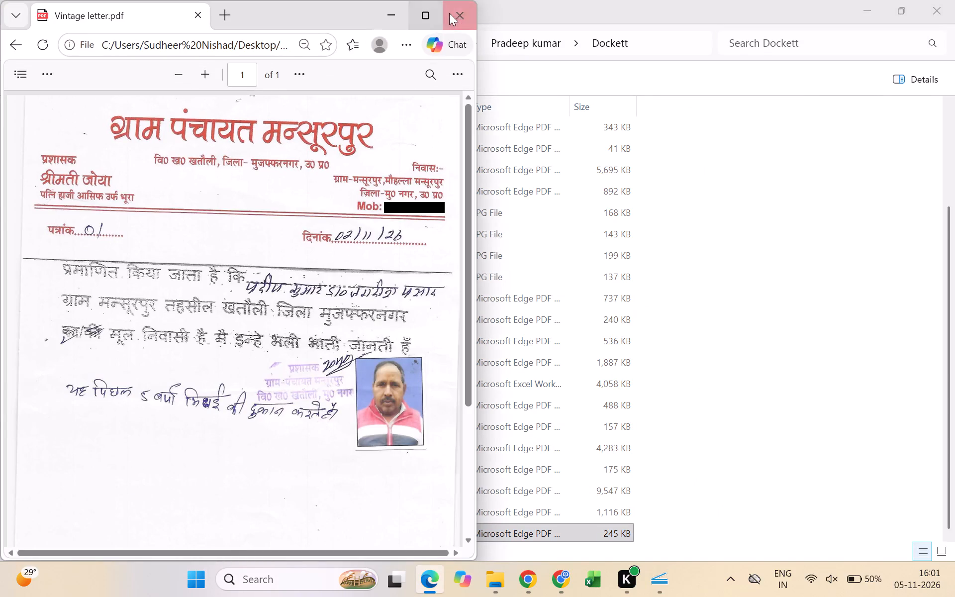
left_click(453, 12)
Switch to HP Scan and leave the saved vintage letter scan to go back to the scan shortcuts.
left_click(667, 591)
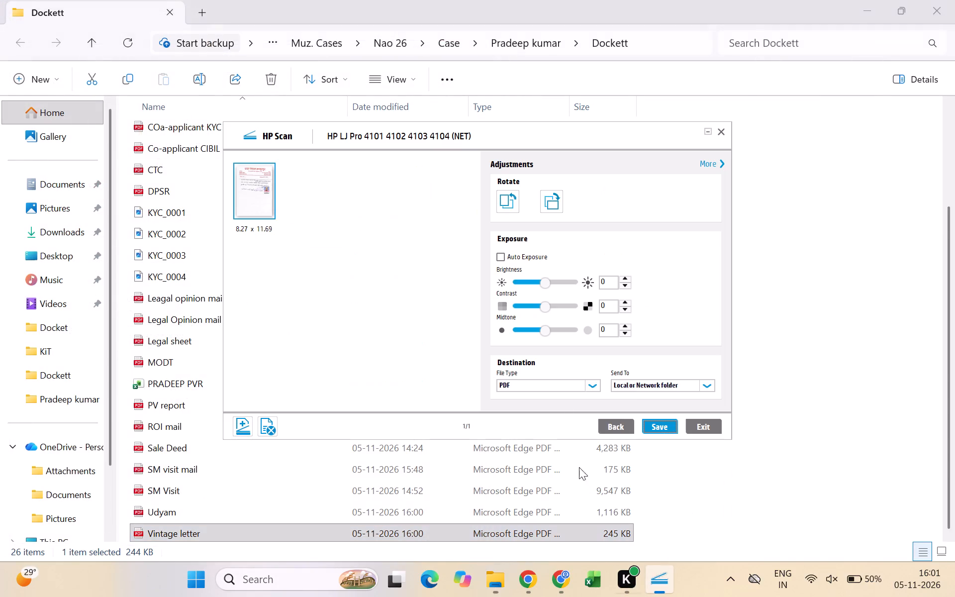
left_click(628, 421)
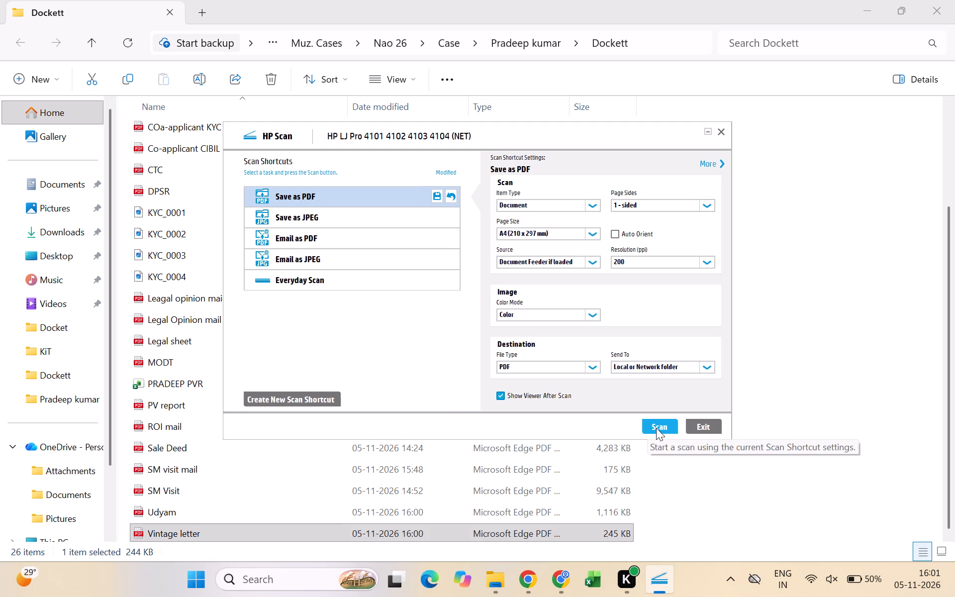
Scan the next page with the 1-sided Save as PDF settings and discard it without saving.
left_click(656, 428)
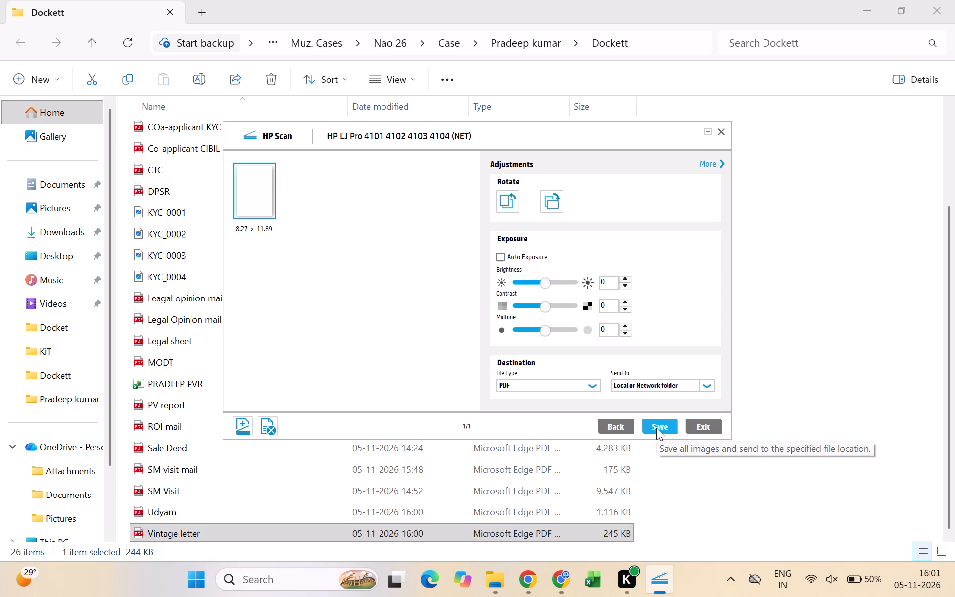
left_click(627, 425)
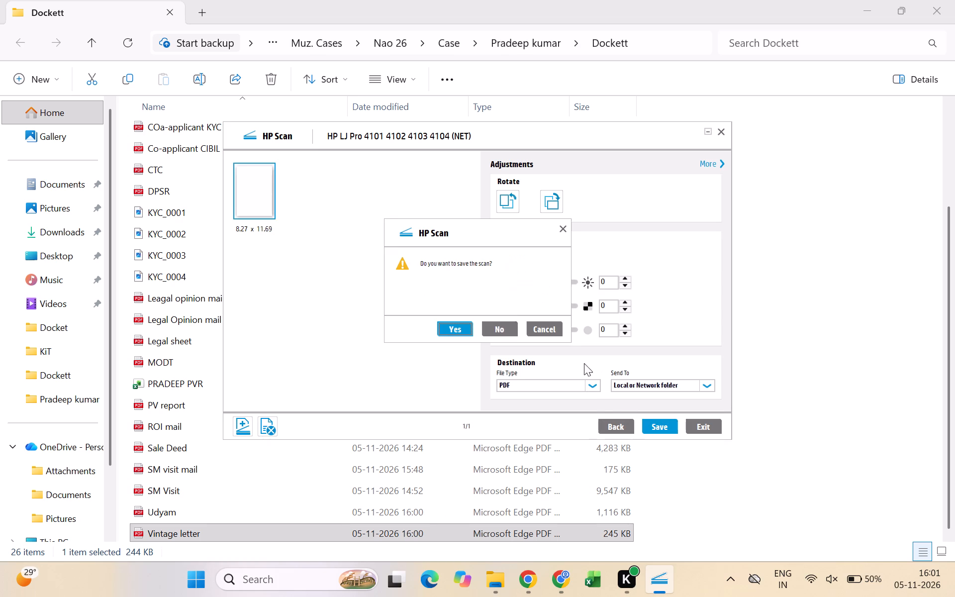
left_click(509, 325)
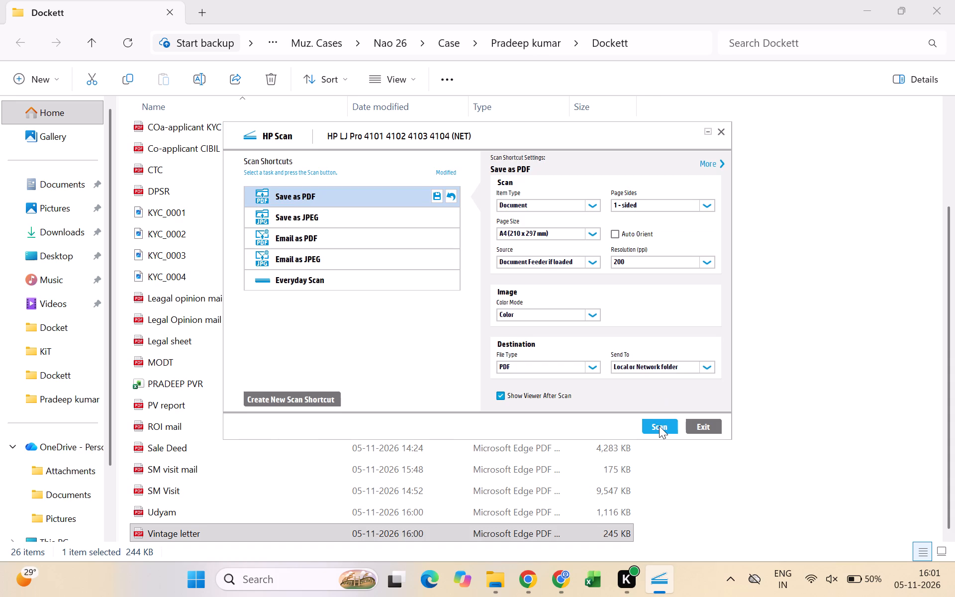
Scan the next page with the 1-sided Save as PDF settings and save it as "DPN" in the Dockett folder.
left_click(659, 426)
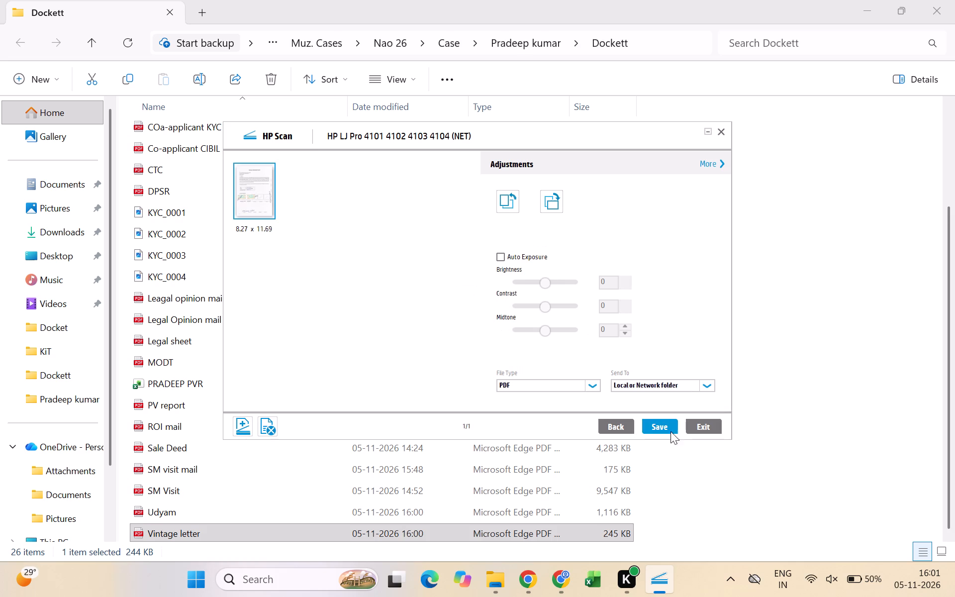
left_click(662, 424)
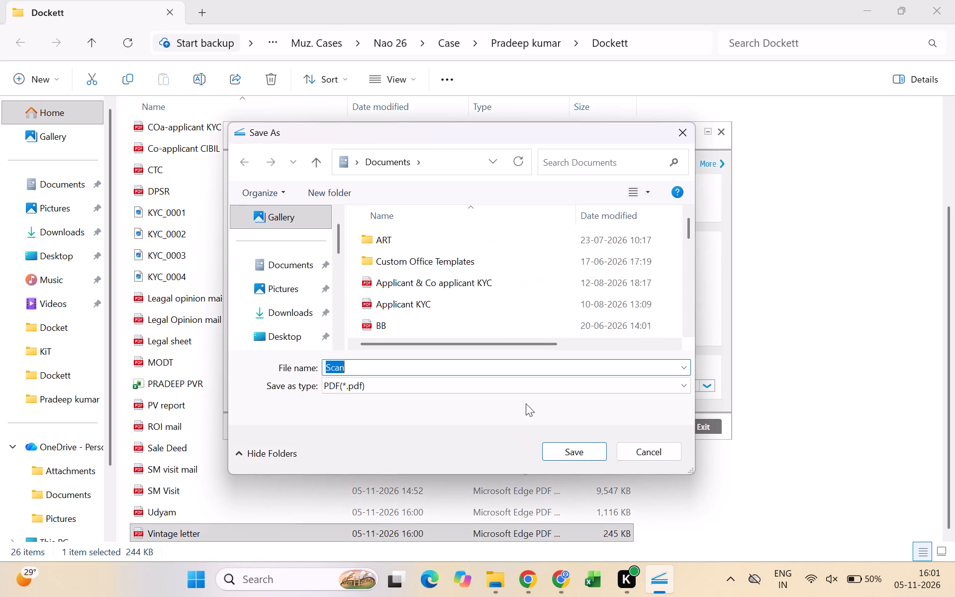
key("BackSpace")
type("DPN")
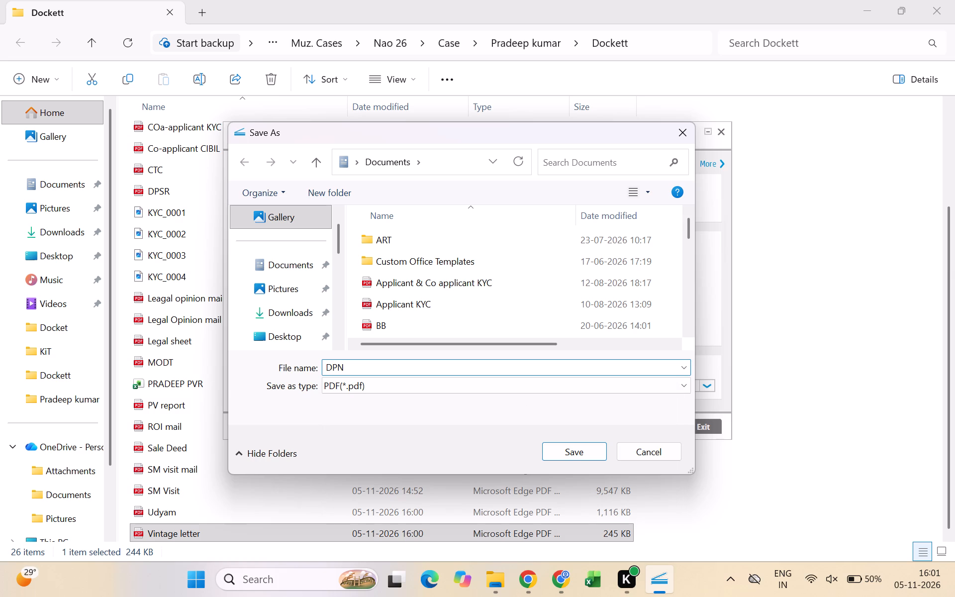
scroll(256, 293, "down", 1)
scroll(299, 283, "up", 1)
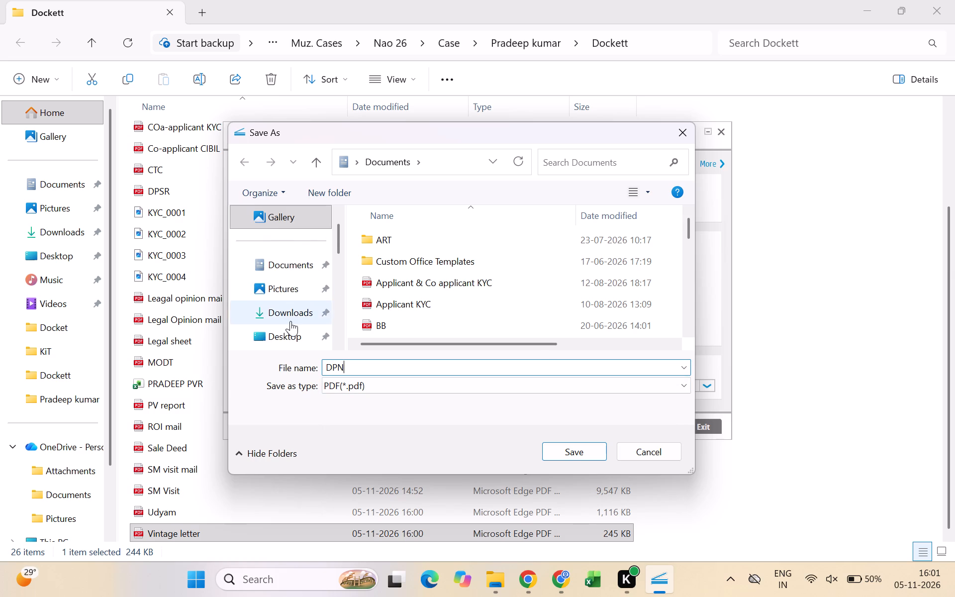
scroll(290, 321, "down", 1)
double_click(291, 314)
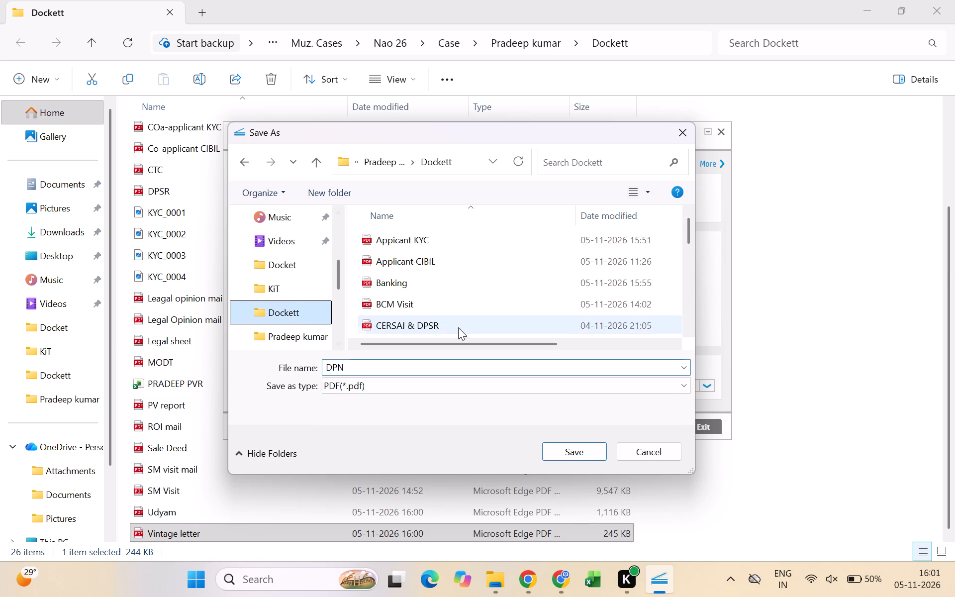
scroll(460, 328, "down", 4)
left_click(580, 453)
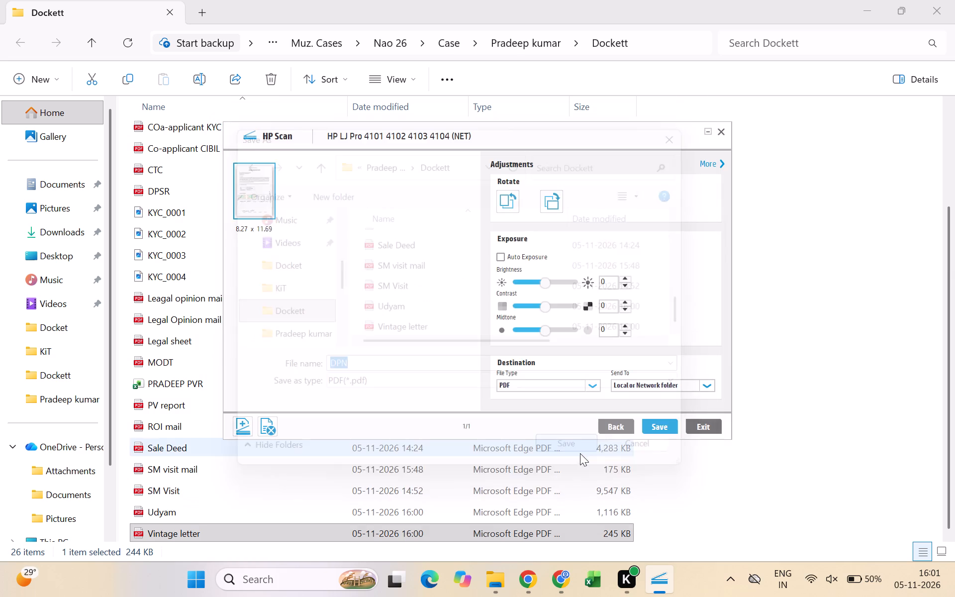
Go back to HP Scan's shortcuts, scan the next document to PDF and save it as "LOC" in the Dockett folder.
left_click(655, 581)
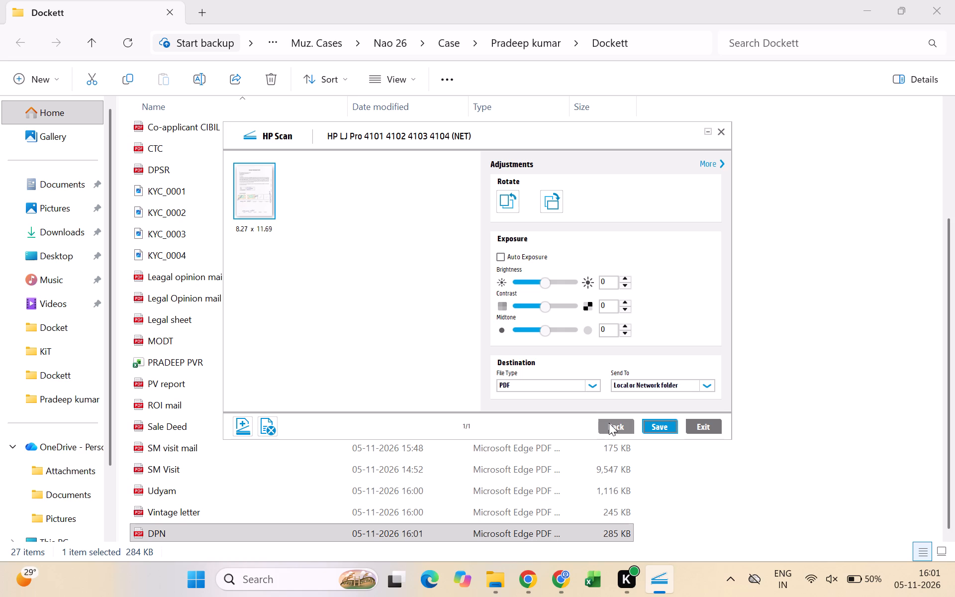
left_click(609, 423)
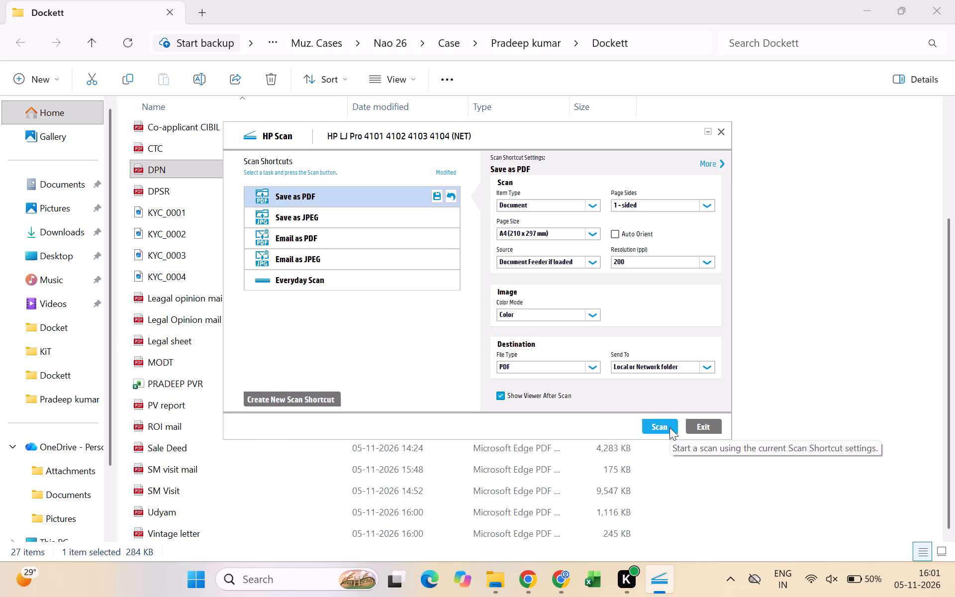
left_click(669, 427)
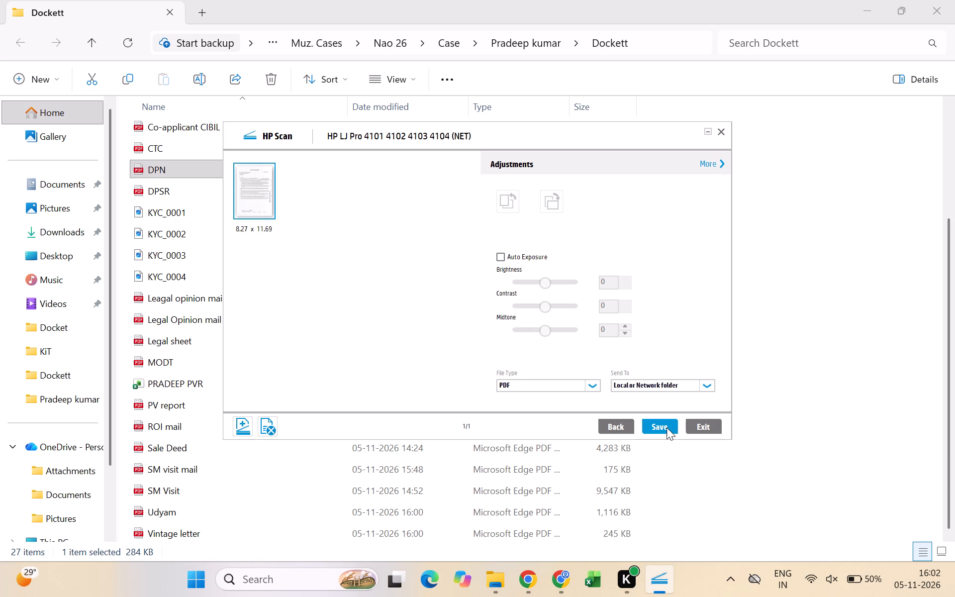
left_click(668, 426)
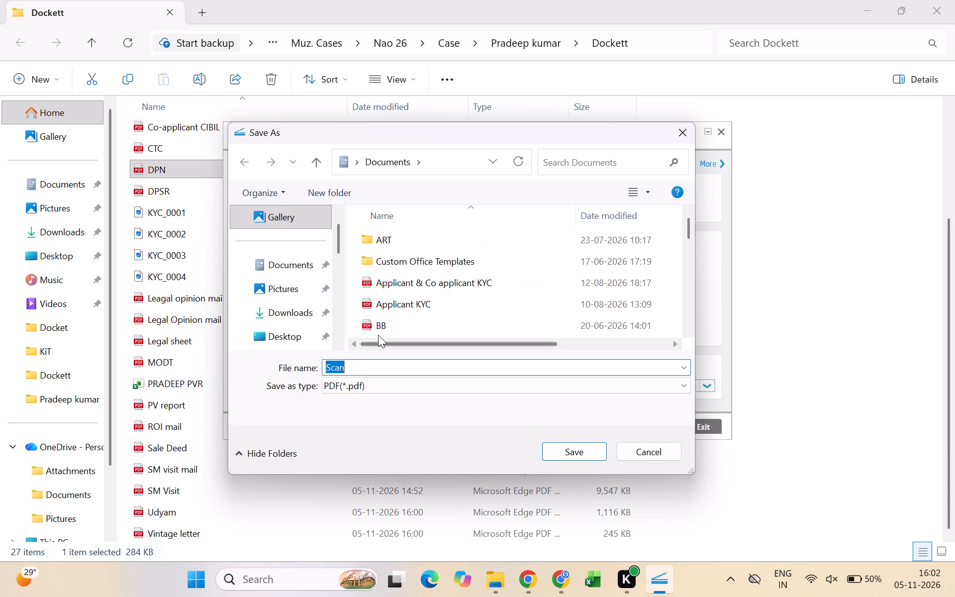
key("BackSpace")
type("LOC")
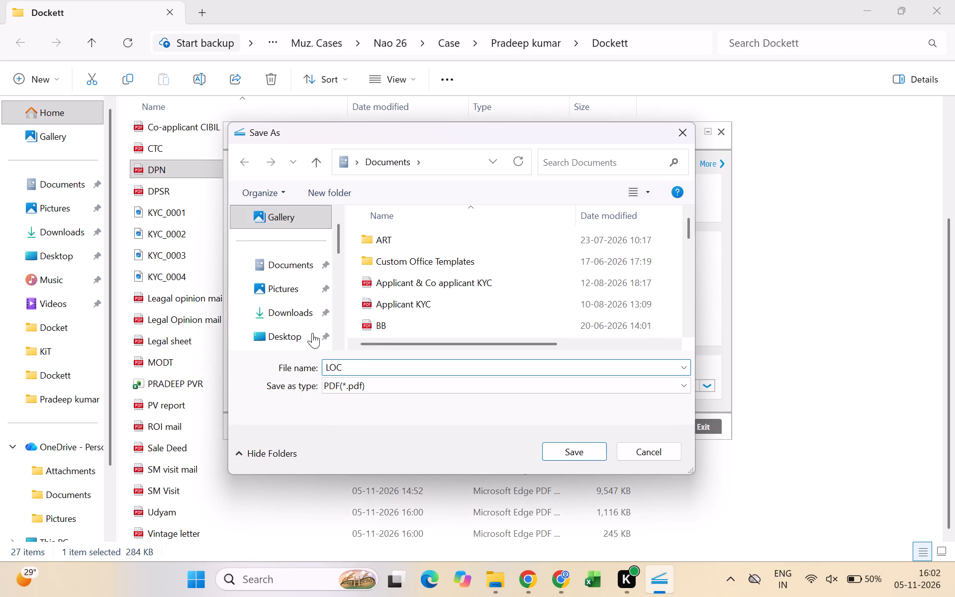
scroll(287, 304, "down", 2)
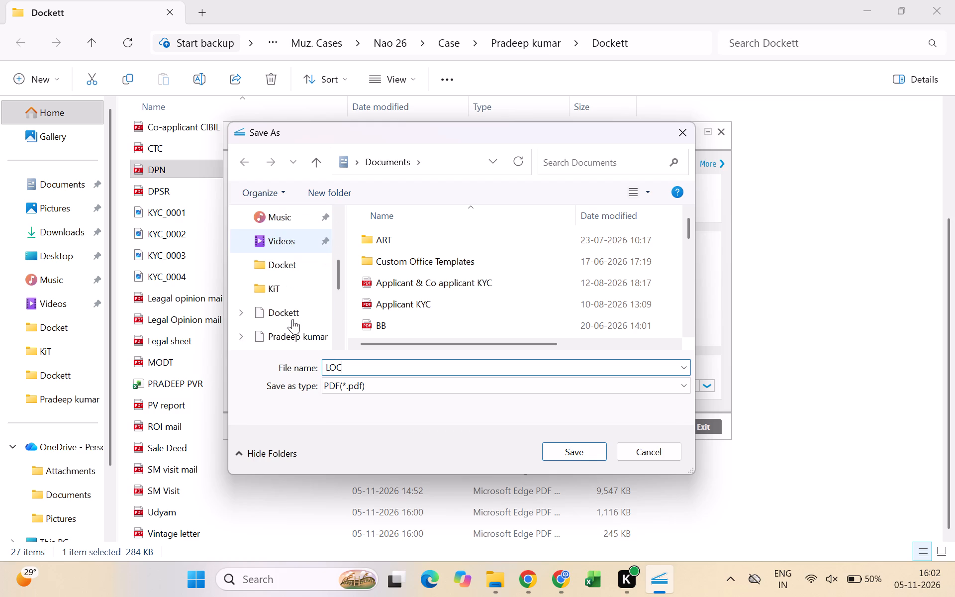
double_click(303, 316)
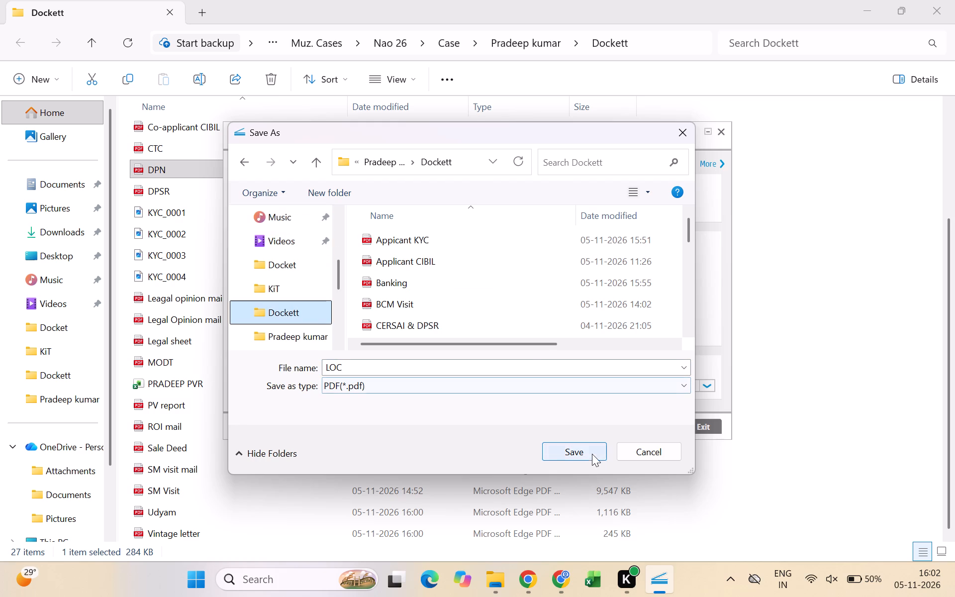
left_click(589, 451)
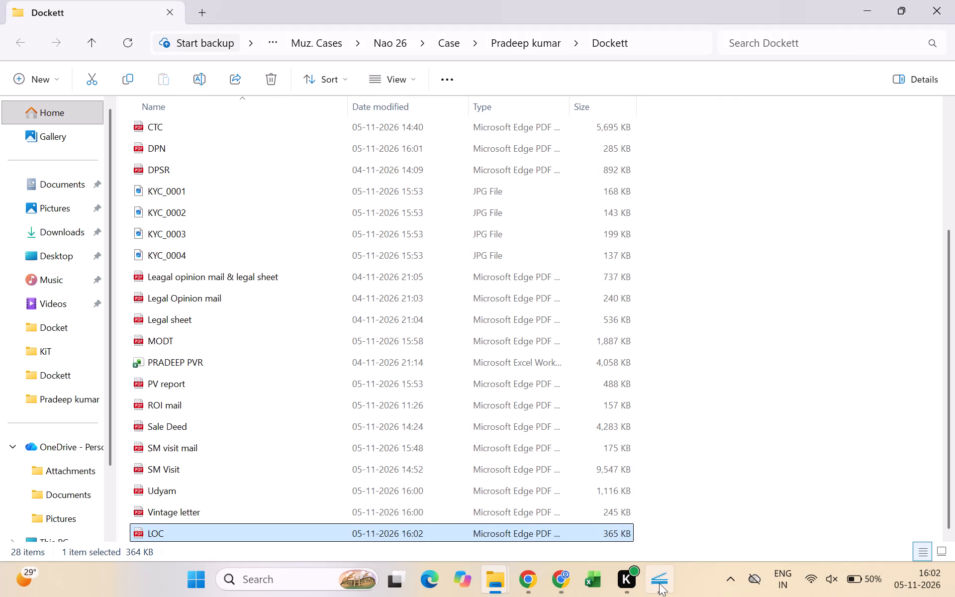
Go back to HP Scan's shortcuts, scan the next document to PDF and save it as "DRF" in the Dockett folder.
left_click(659, 583)
left_click(611, 428)
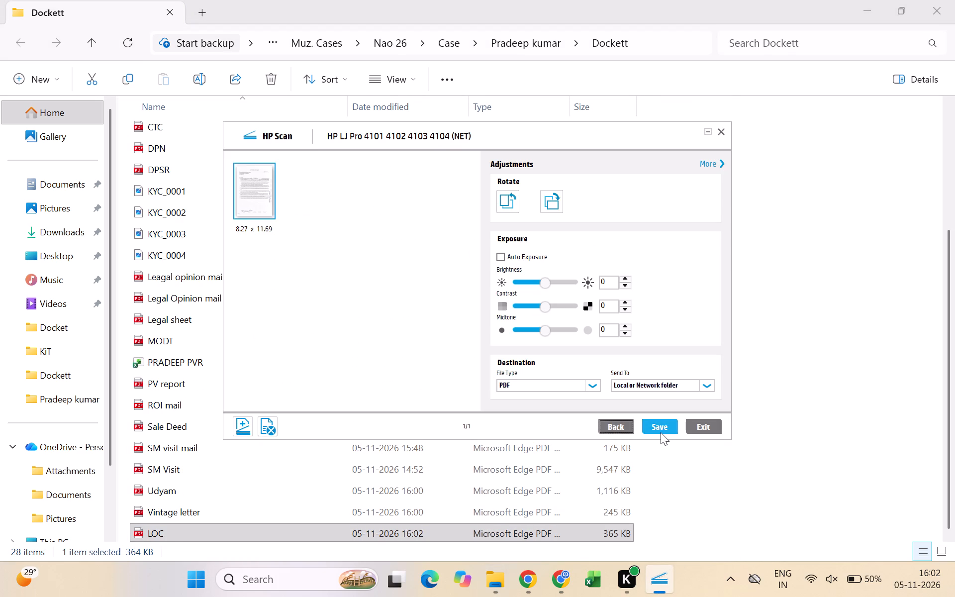
left_click(667, 422)
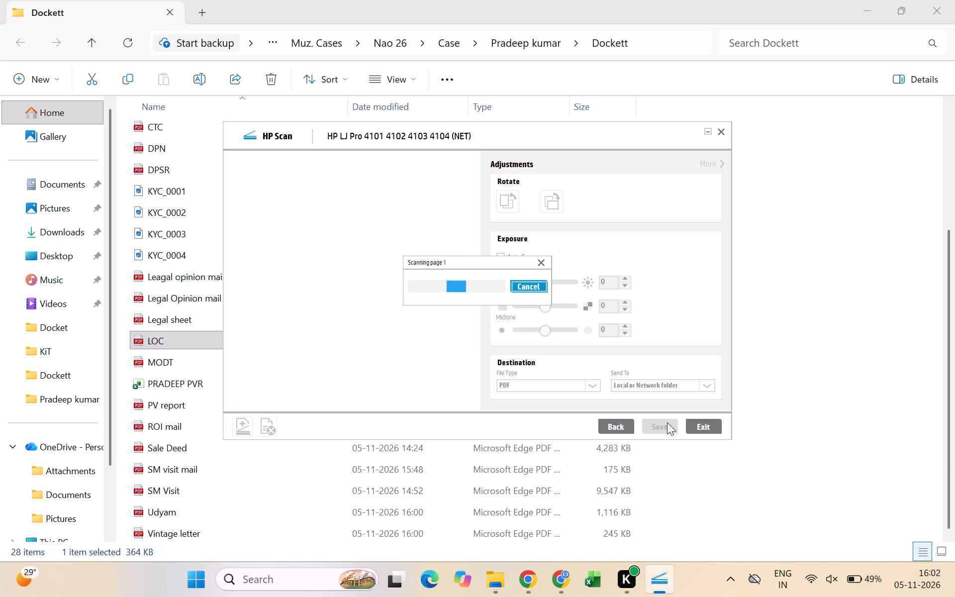
left_click(667, 422)
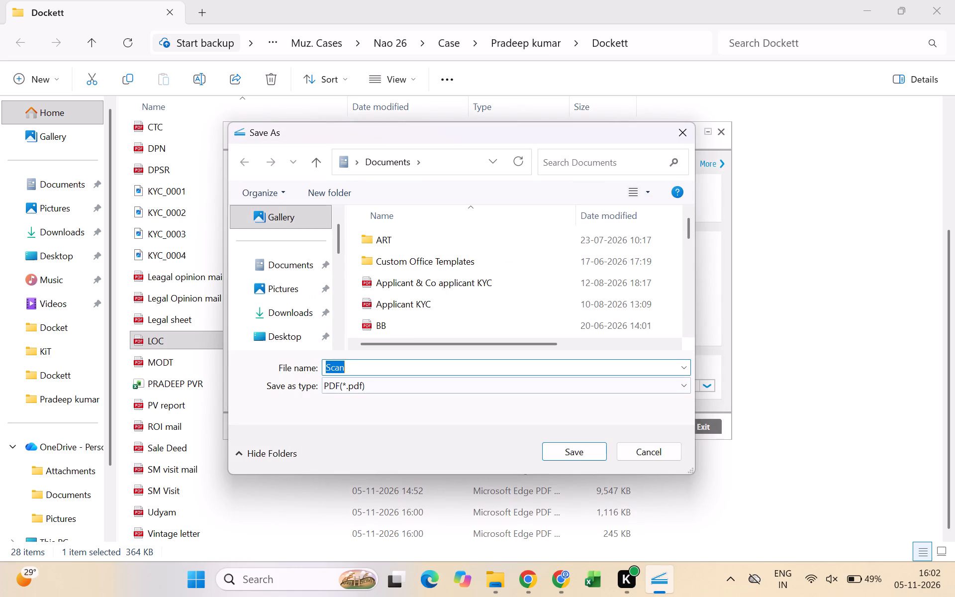
key("BackSpace")
type("DRF")
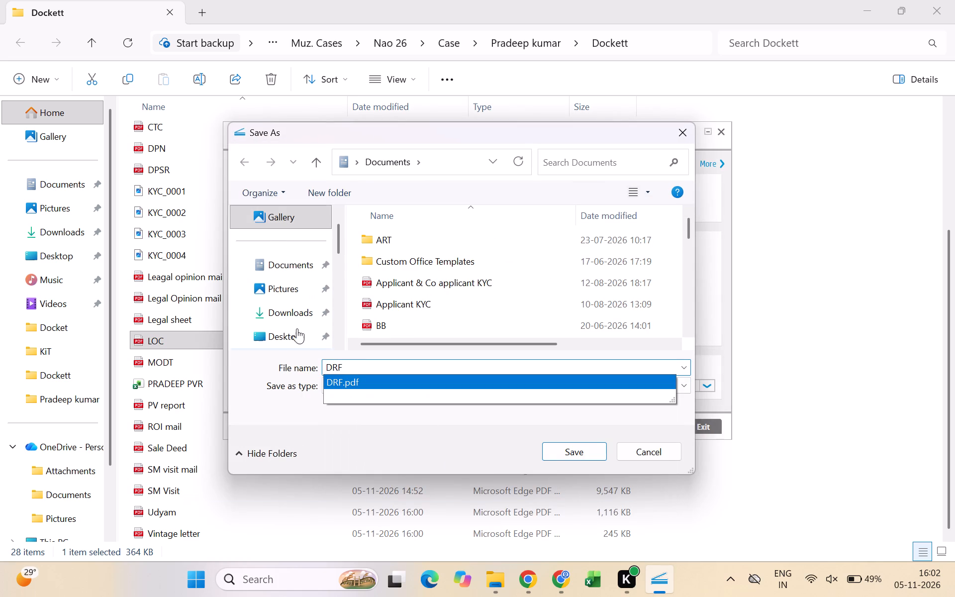
scroll(303, 327, "down", 1)
double_click(301, 238)
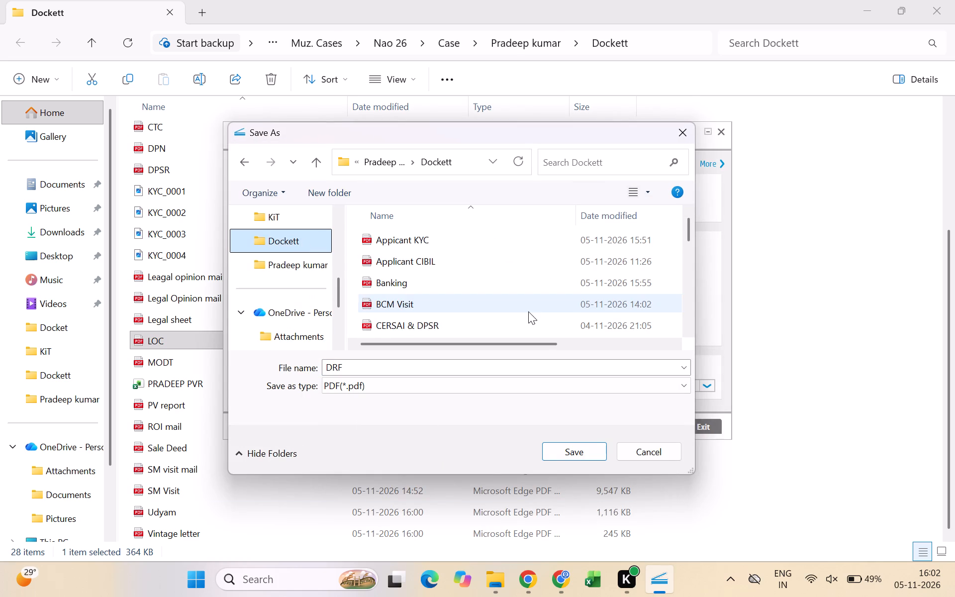
scroll(528, 311, "down", 5)
left_click(576, 451)
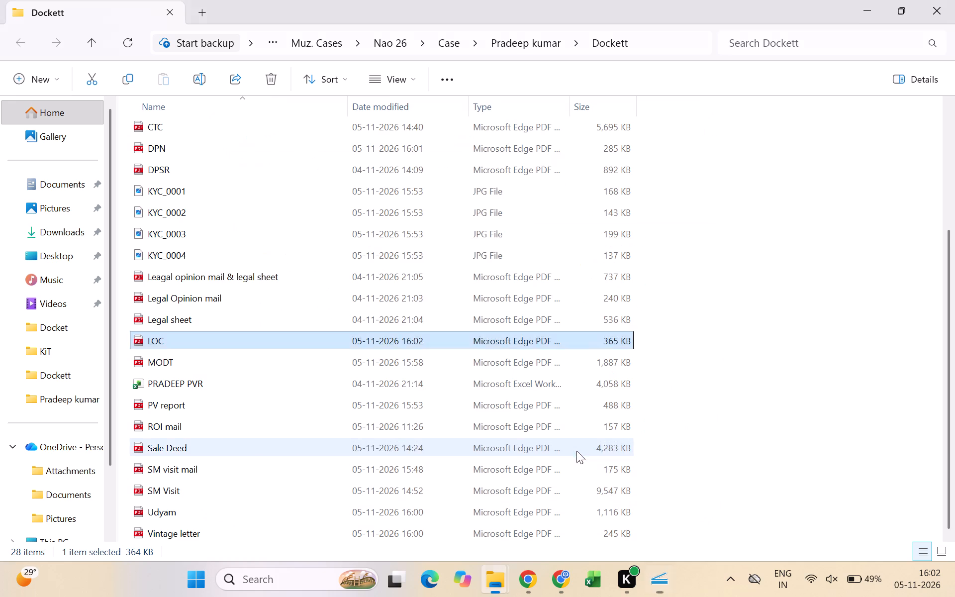
Go back to HP Scan's shortcuts, scan the next document to PDF and save it as "END USE" in the Dockett folder.
left_click(662, 588)
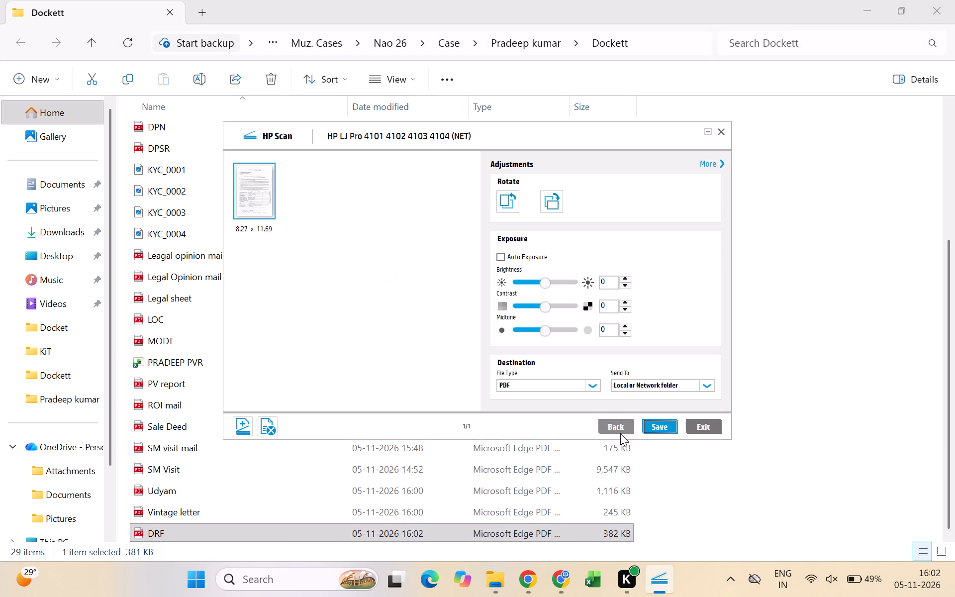
left_click(620, 433)
left_click(665, 428)
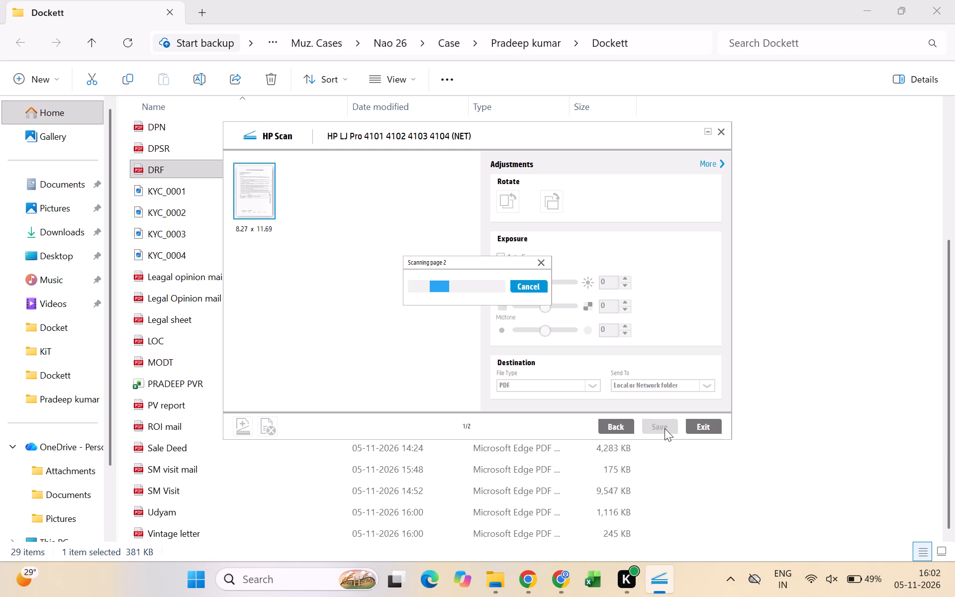
left_click(665, 430)
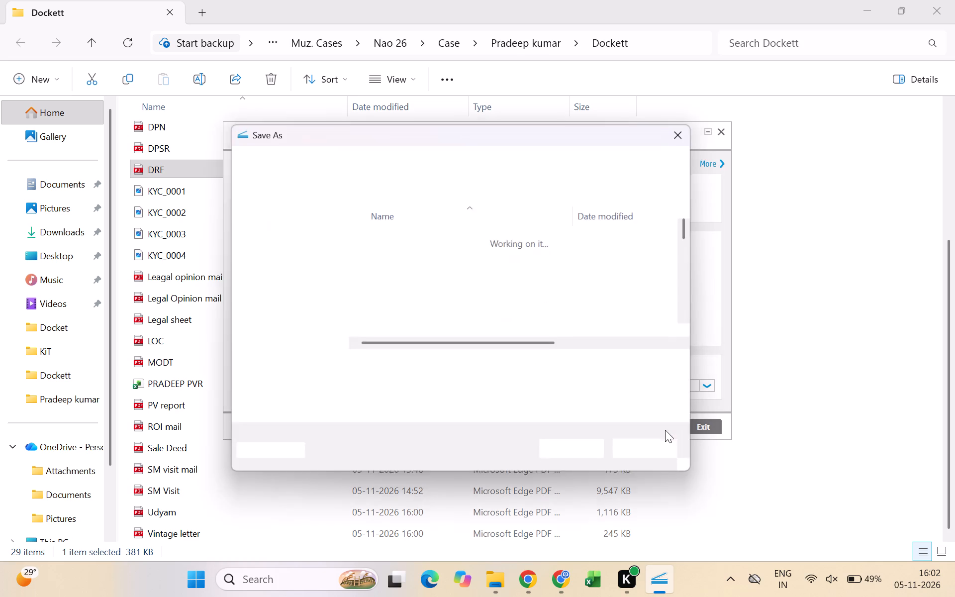
key("BackSpace")
type("END USE")
scroll(237, 327, "right", 1)
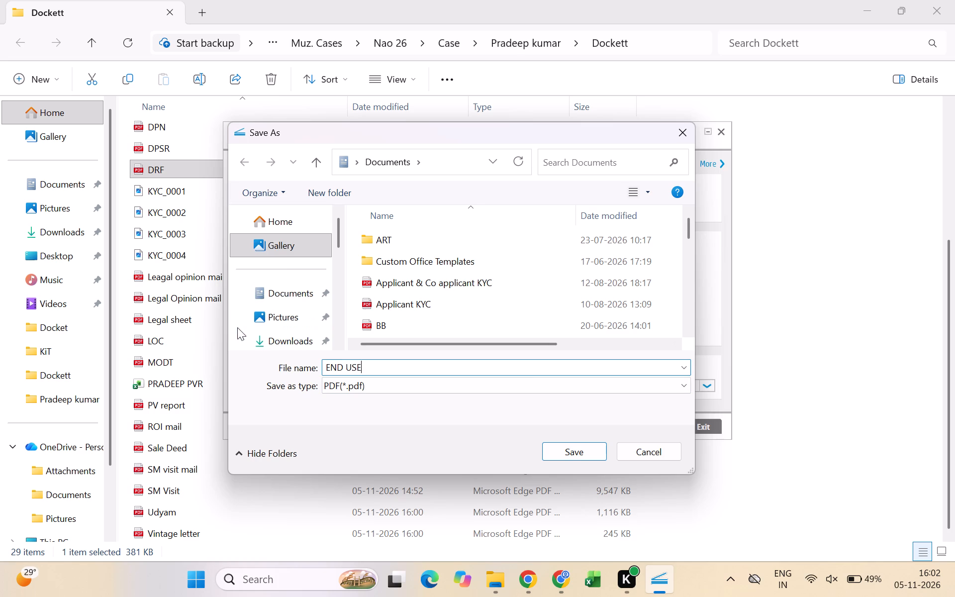
scroll(283, 322, "down", 1)
double_click(293, 268)
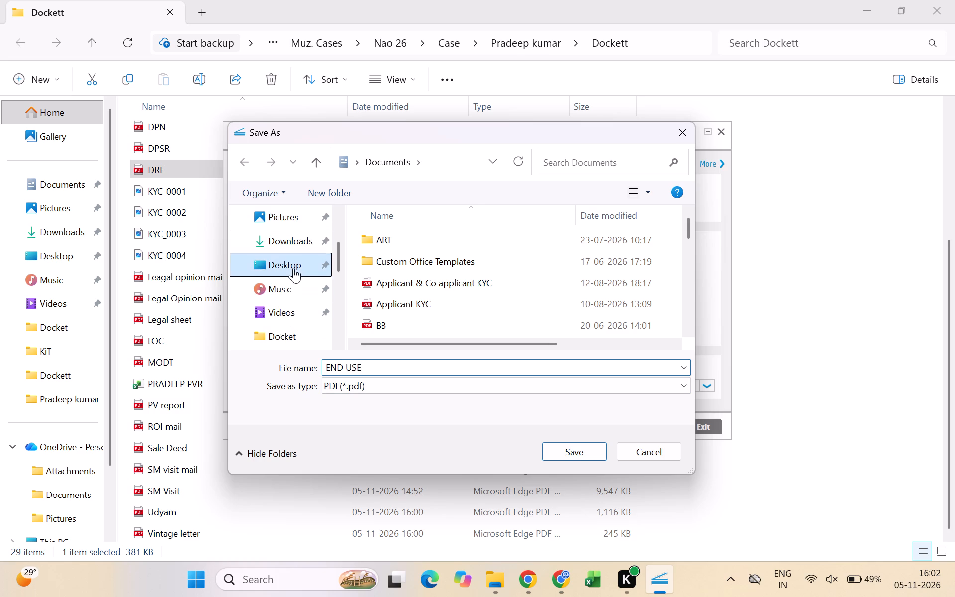
scroll(296, 304, "up", 1)
scroll(296, 304, "down", 1)
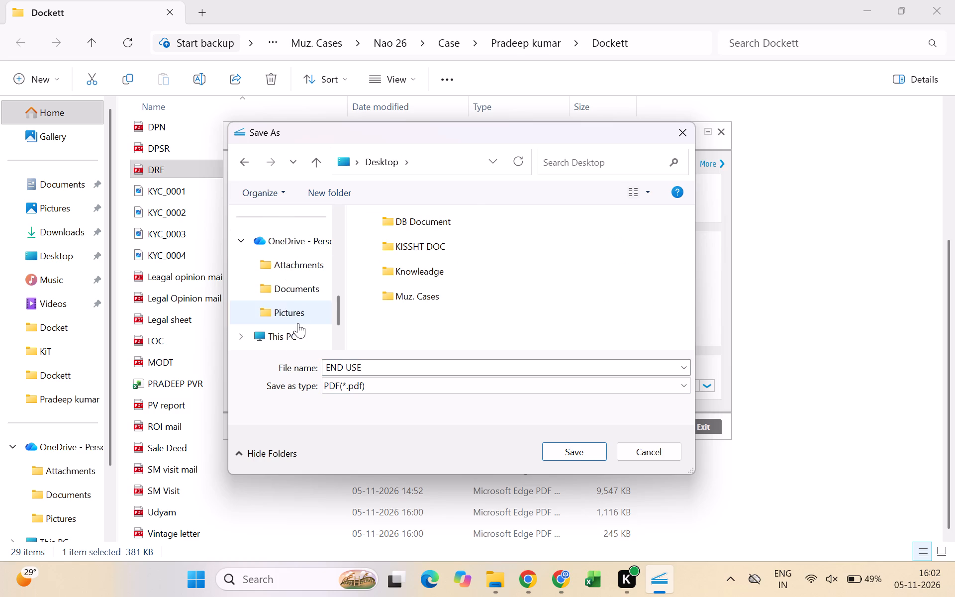
scroll(298, 323, "up", 1)
double_click(304, 243)
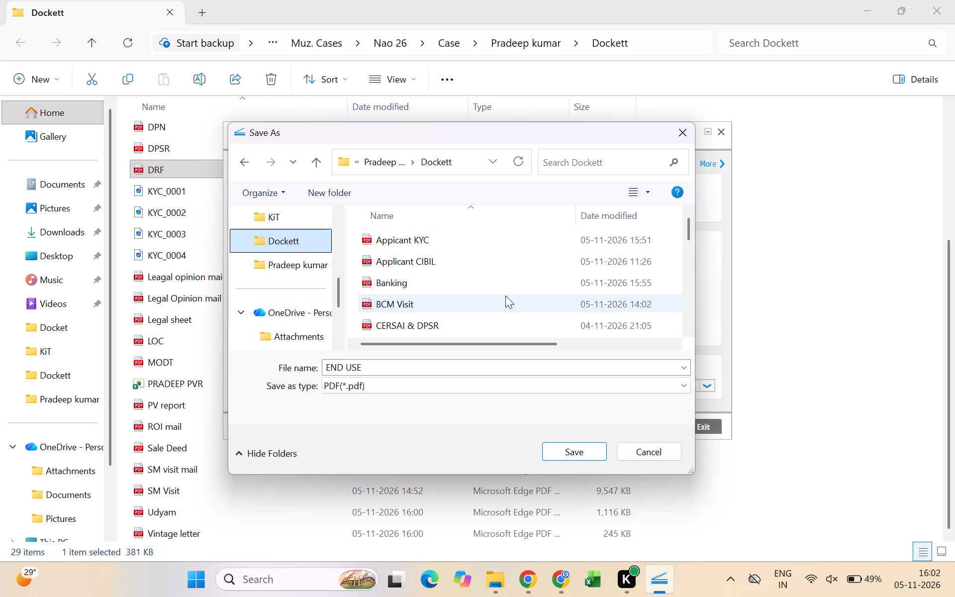
scroll(505, 296, "down", 4)
left_click(580, 453)
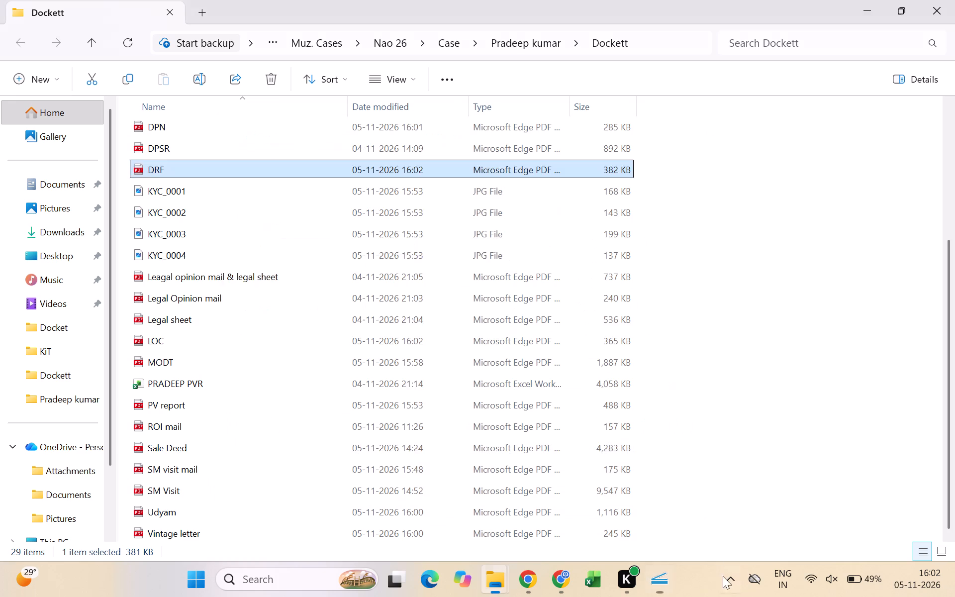
Go back to HP Scan's shortcuts, scan the next document to PDF and save it as "Varnacular" in the Dockett folder.
left_click(662, 589)
left_click(624, 427)
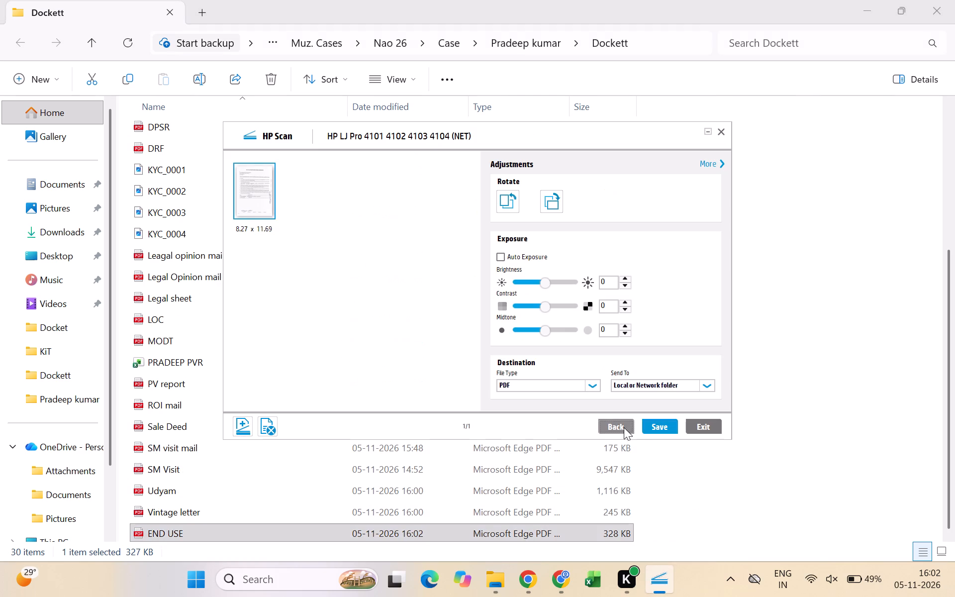
left_click(663, 424)
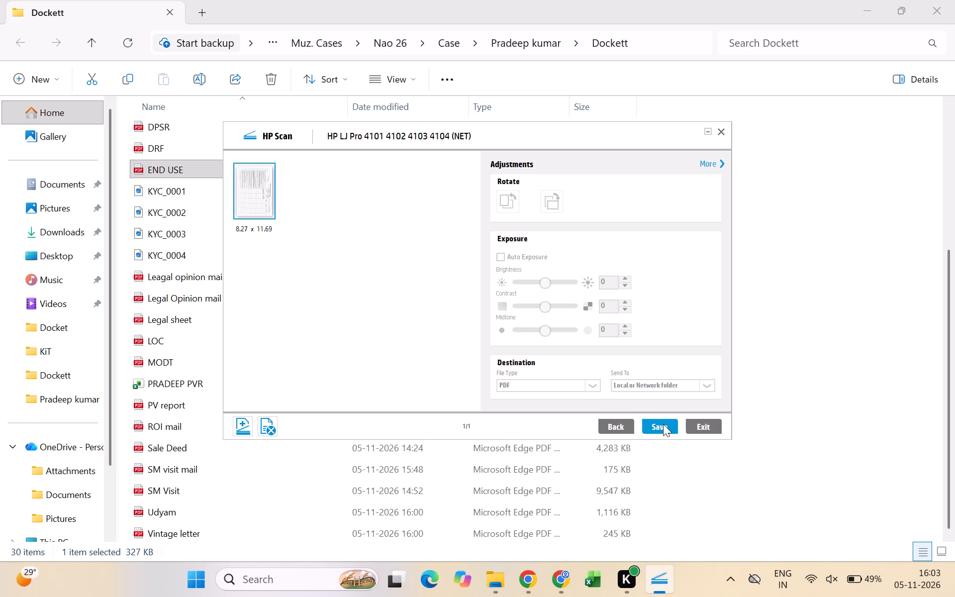
left_click(663, 424)
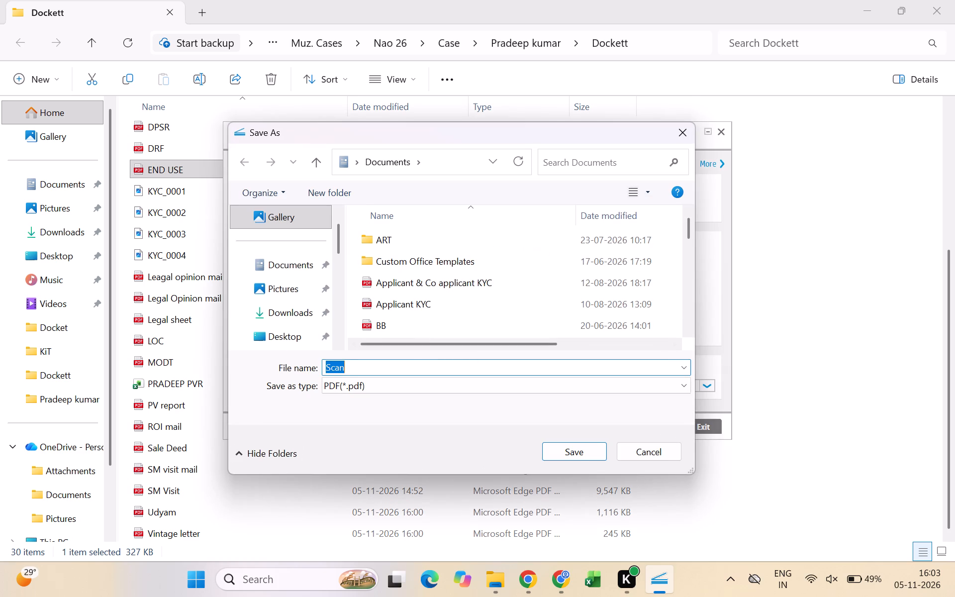
key("BackSpace")
key("e")
key("BackSpace")
type("arnacular")
scroll(296, 315, "down", 1)
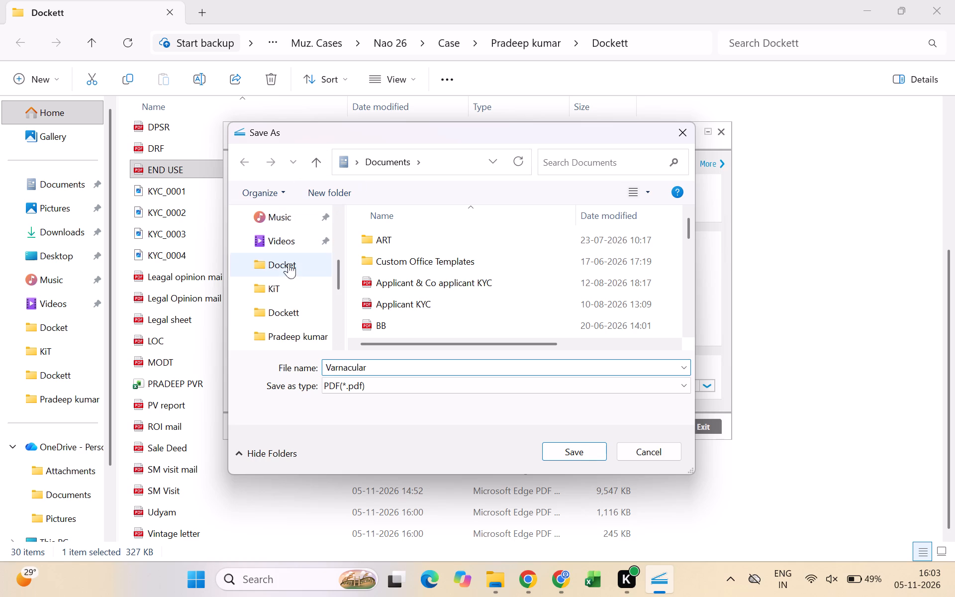
double_click(282, 311)
scroll(470, 270, "down", 4)
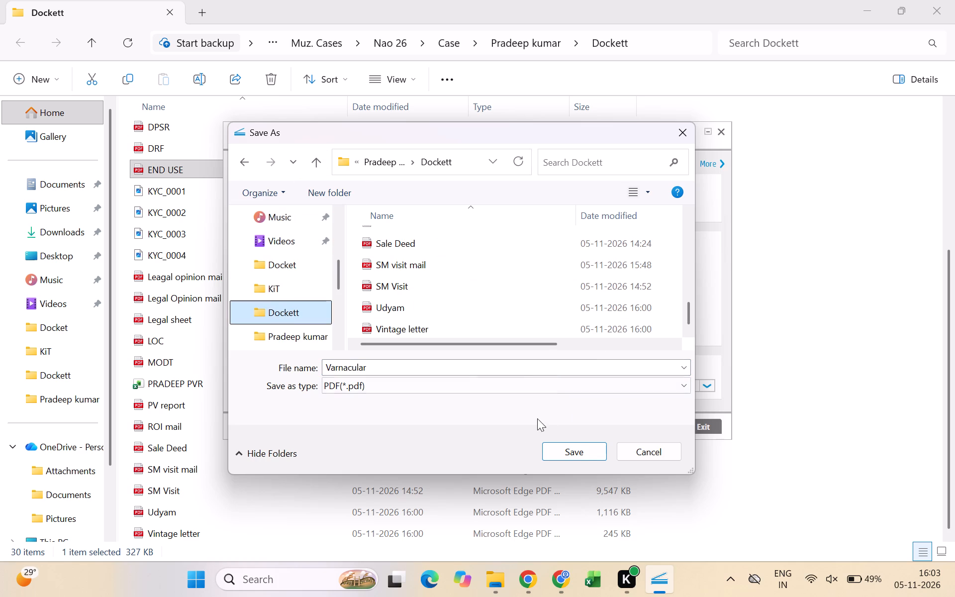
left_click(581, 446)
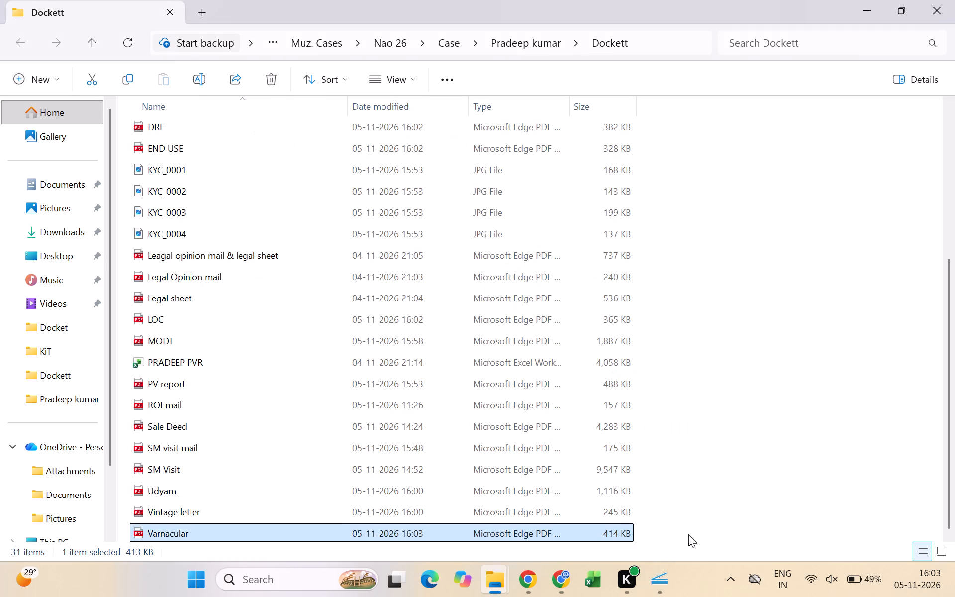
Switch to HP Scan and leave the saved Varnacular scan to go back to the scan shortcuts.
left_click(661, 584)
scroll(661, 584, "down", 1)
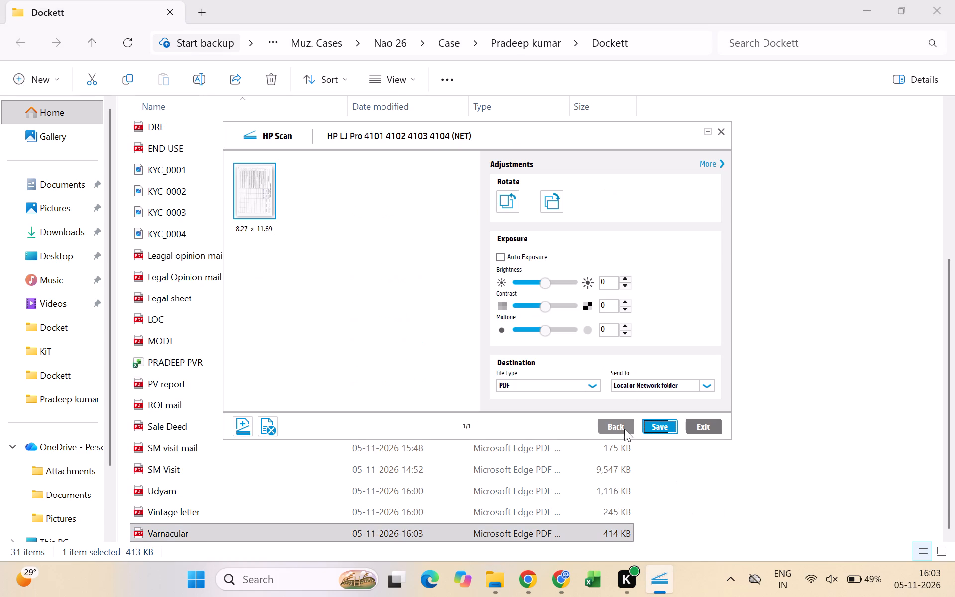
left_click(624, 421)
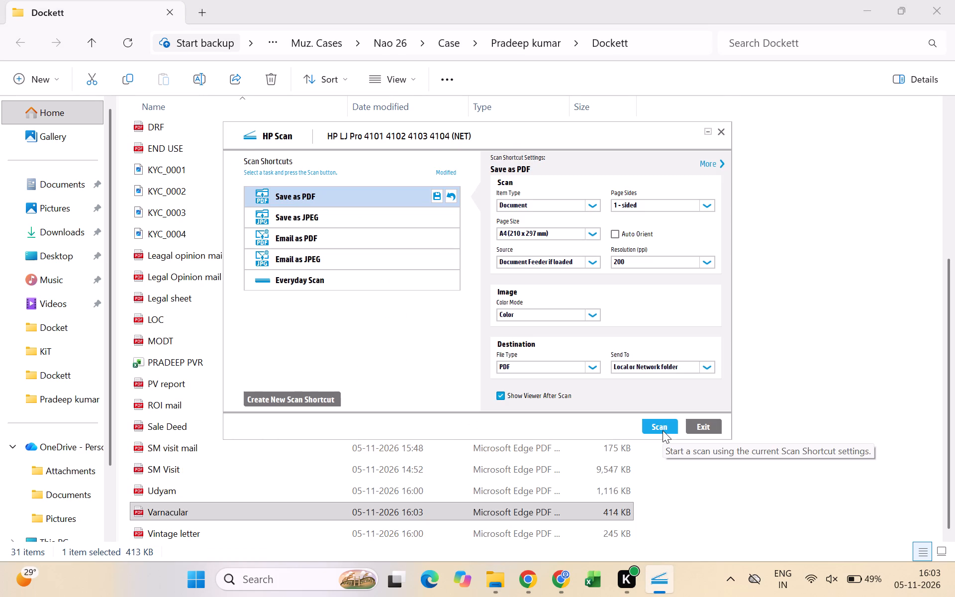
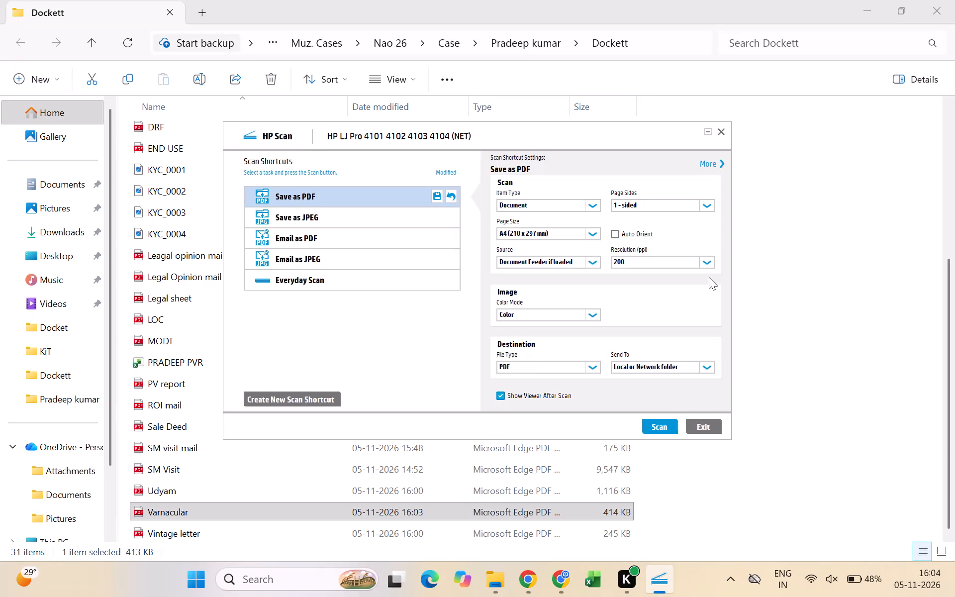
Set the Save as PDF scan resolution to 150 ppi and start scanning the next docket document.
left_click(707, 261)
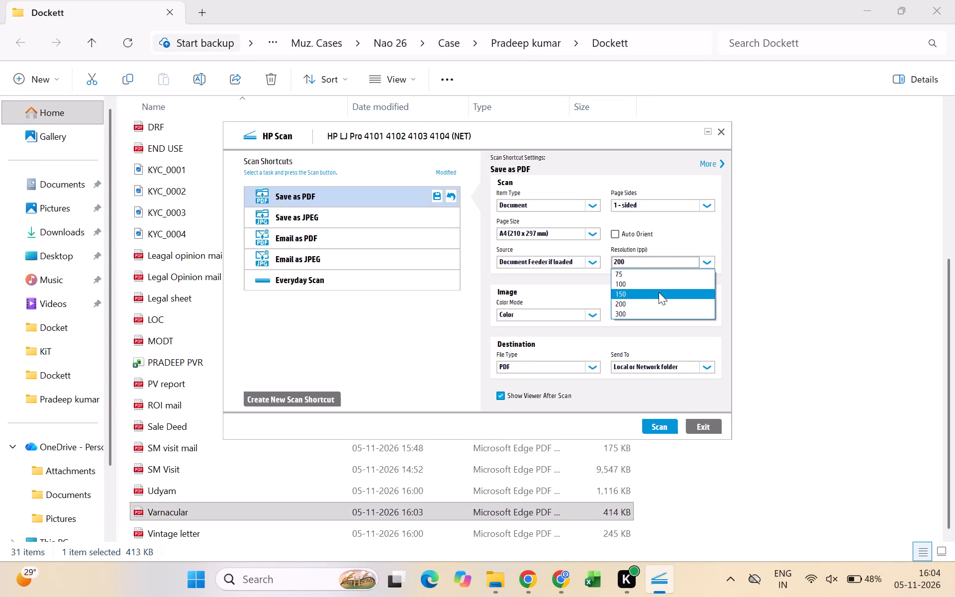
left_click(659, 292)
left_click(664, 422)
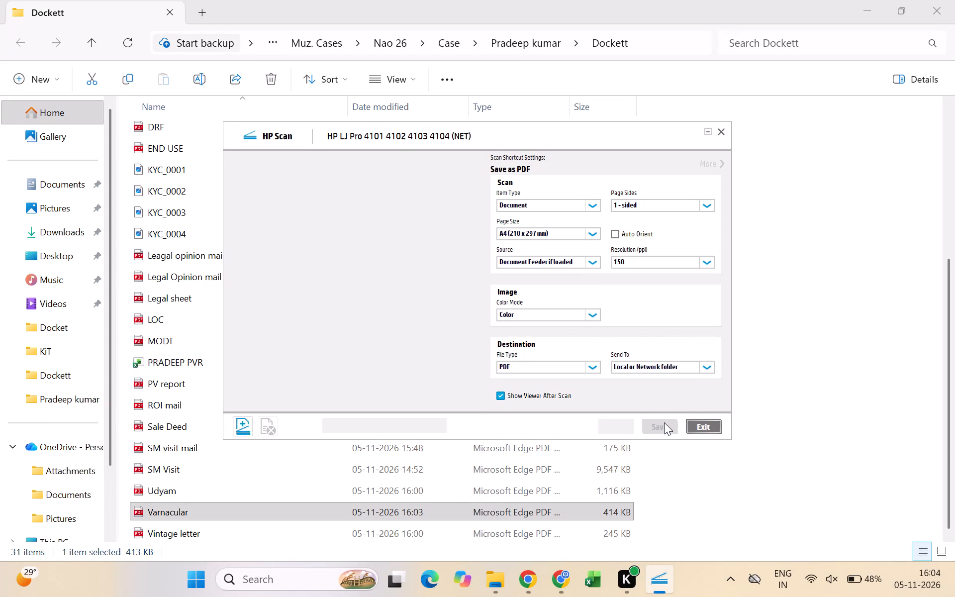
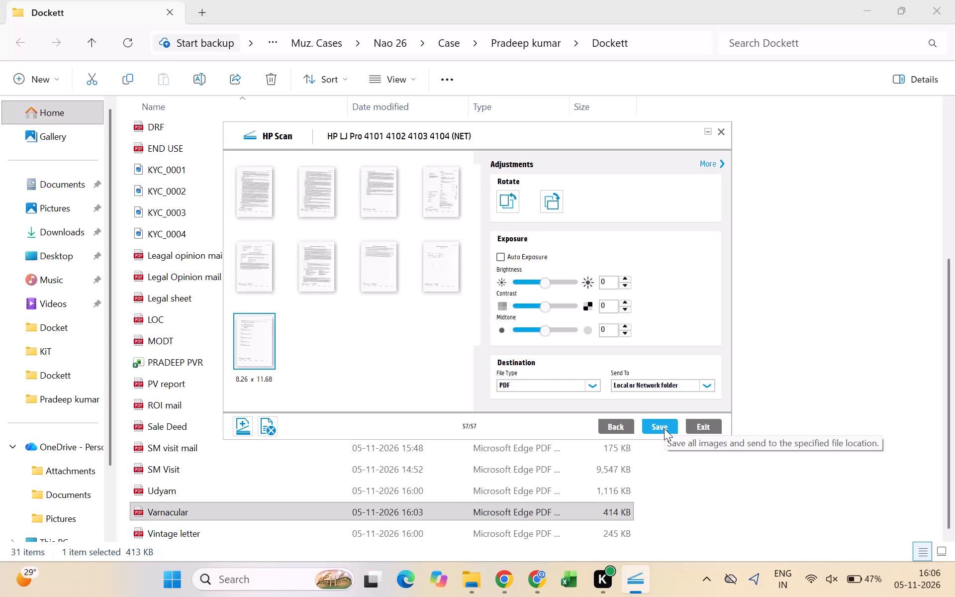
Save the scanned document as a PDF named Kit in the Dockett folder.
left_click(664, 428)
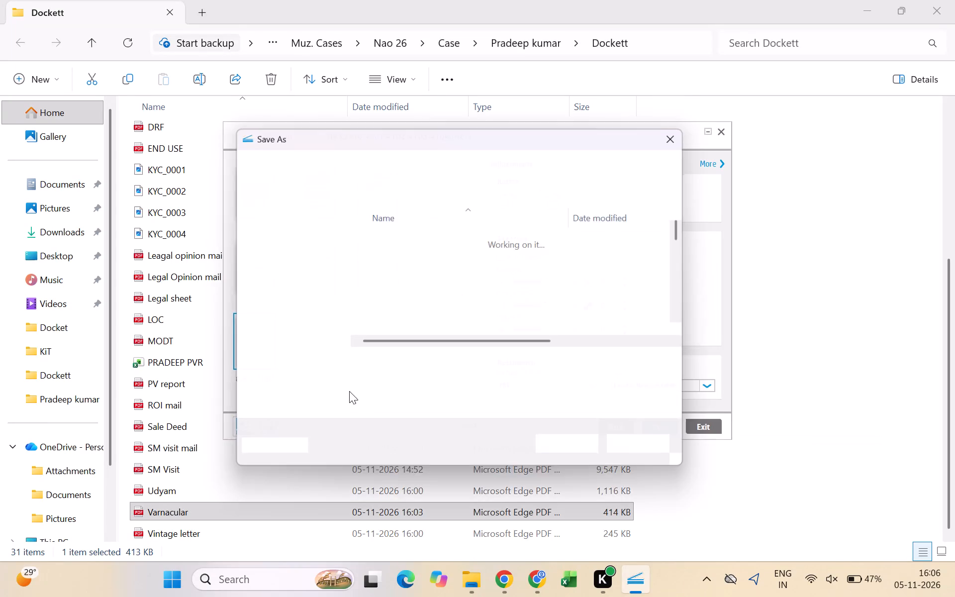
key("BackSpace")
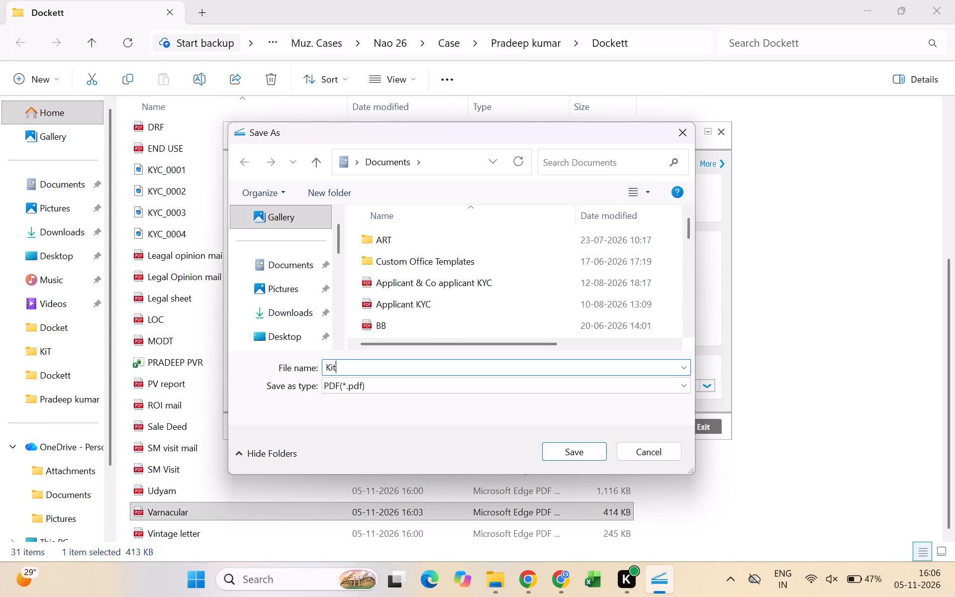
scroll(289, 292, "down", 1)
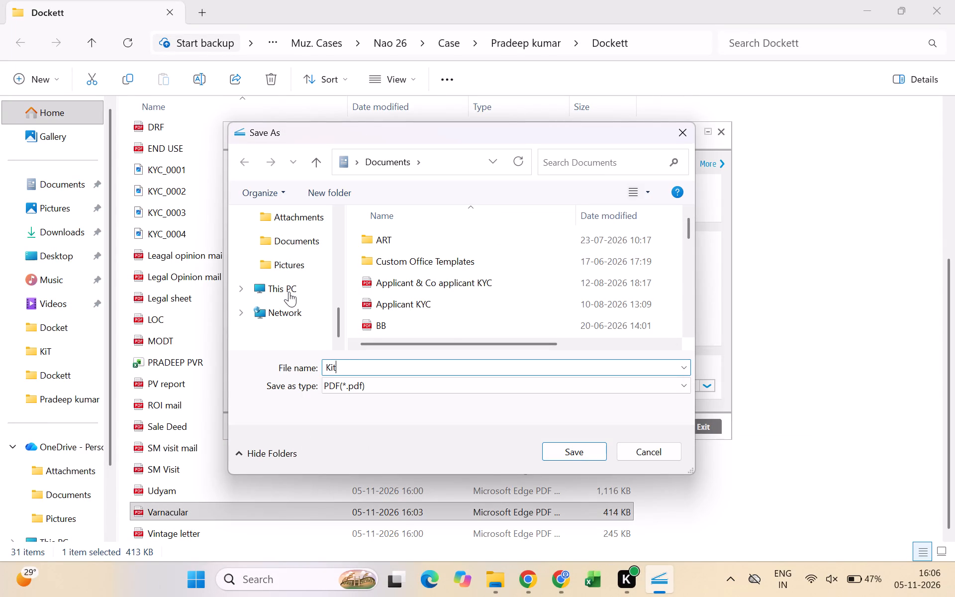
scroll(291, 275, "up", 1)
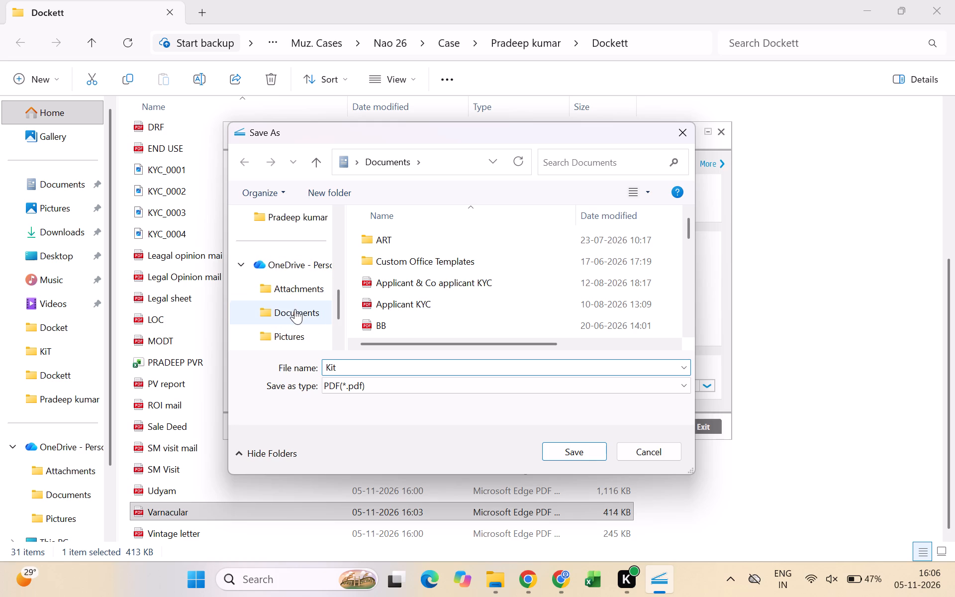
scroll(293, 312, "up", 1)
scroll(282, 322, "down", 1)
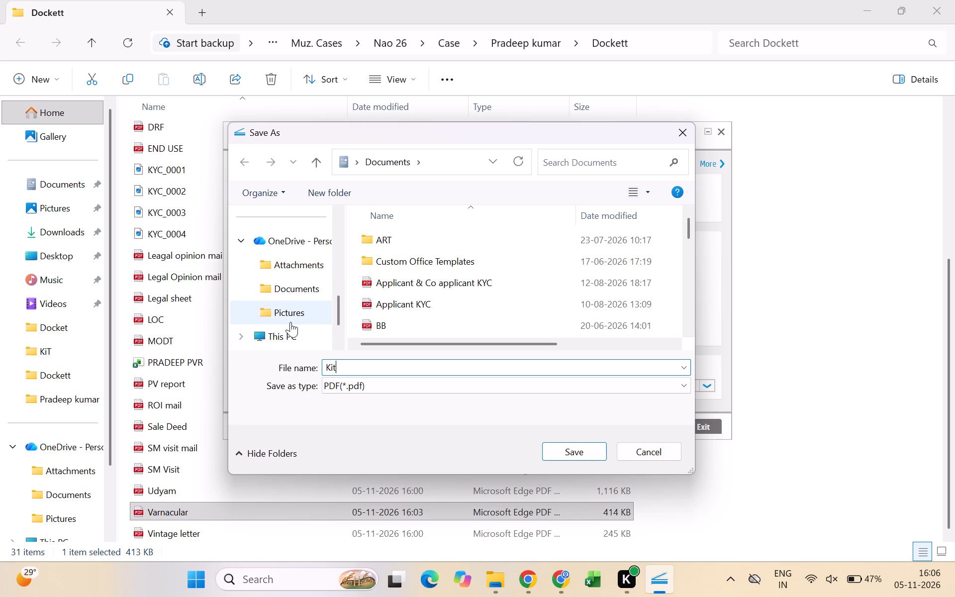
scroll(290, 324, "up", 1)
double_click(294, 314)
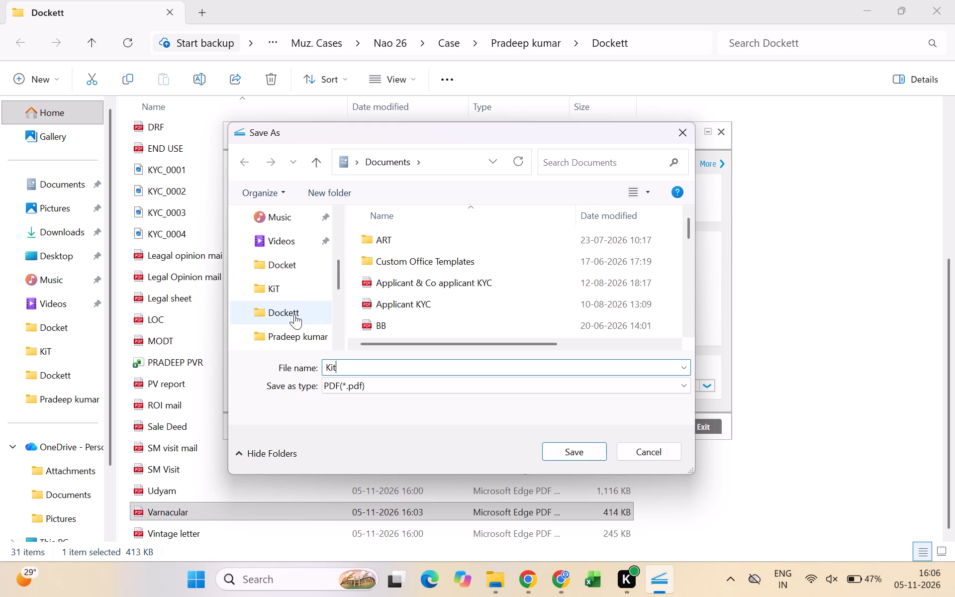
scroll(457, 298, "down", 20)
scroll(457, 298, "down", 10)
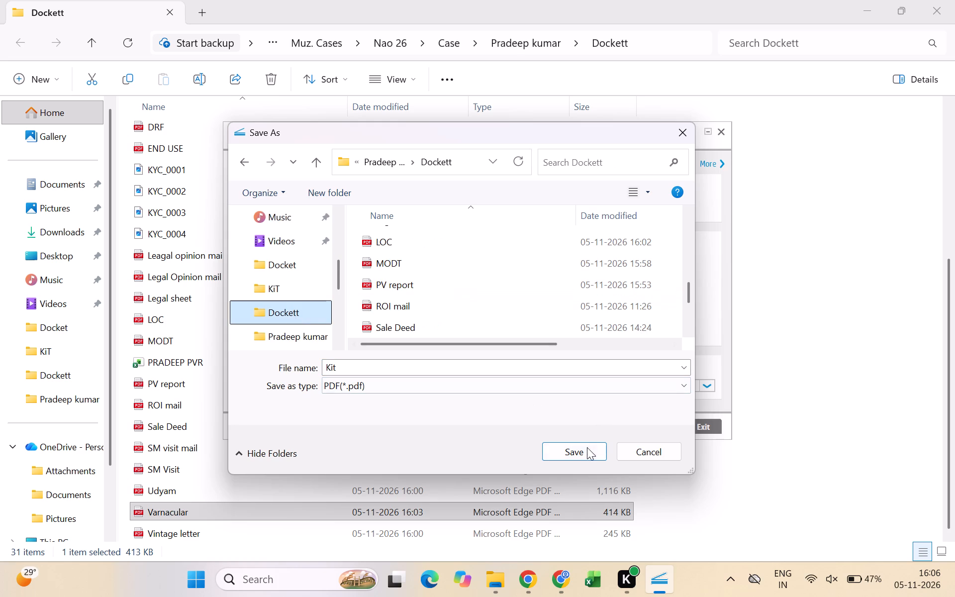
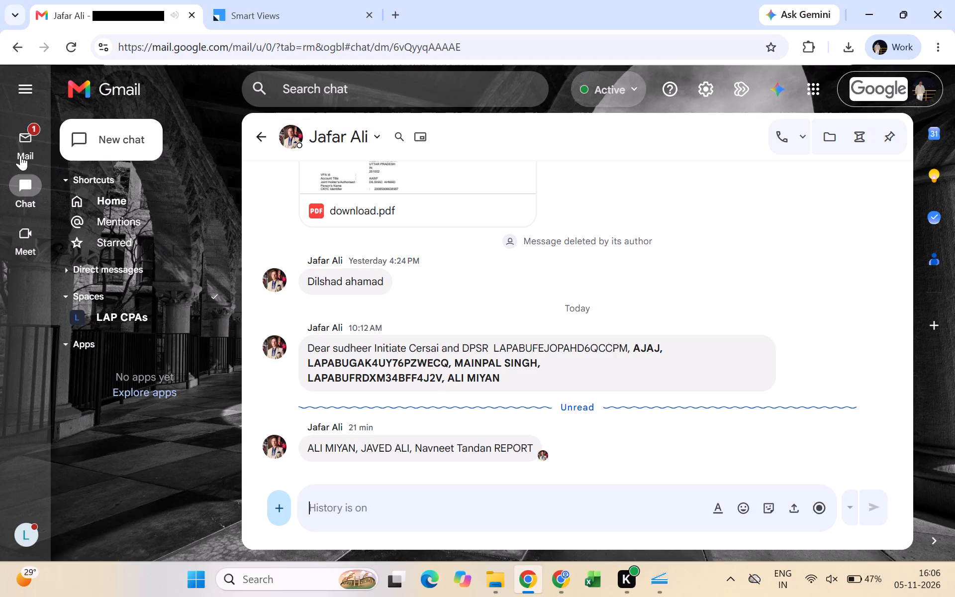
Search the mail for the first applicant in the chat's report request and open the Cersai and DPSR thread down to its reply attachments.
left_click(19, 140)
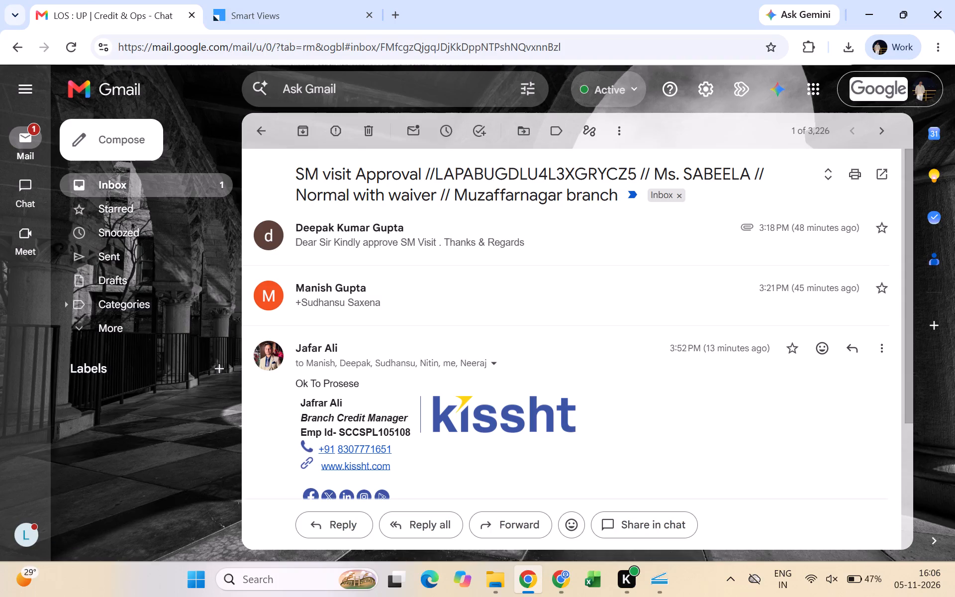
left_click(333, 96)
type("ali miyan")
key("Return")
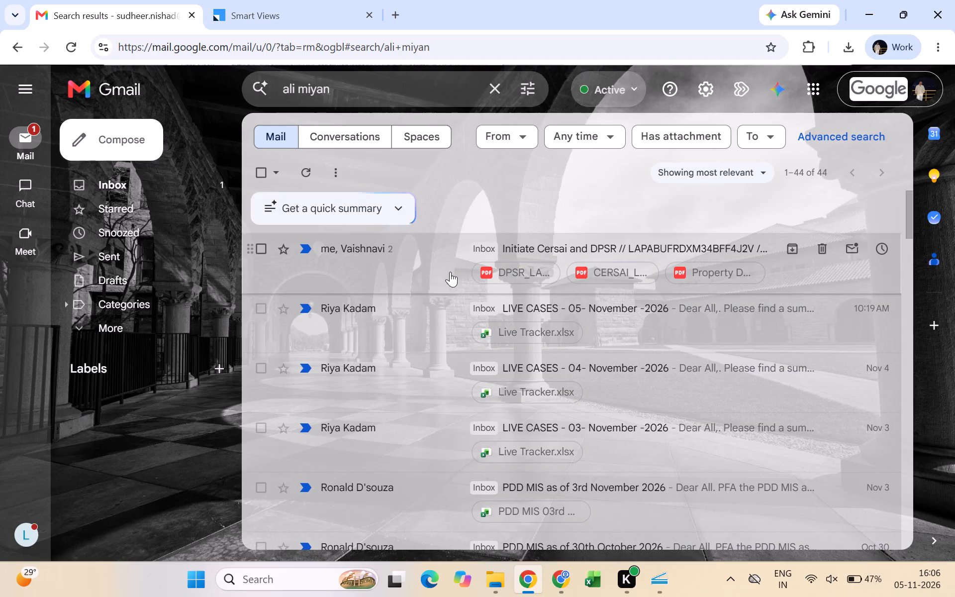
left_click(443, 271)
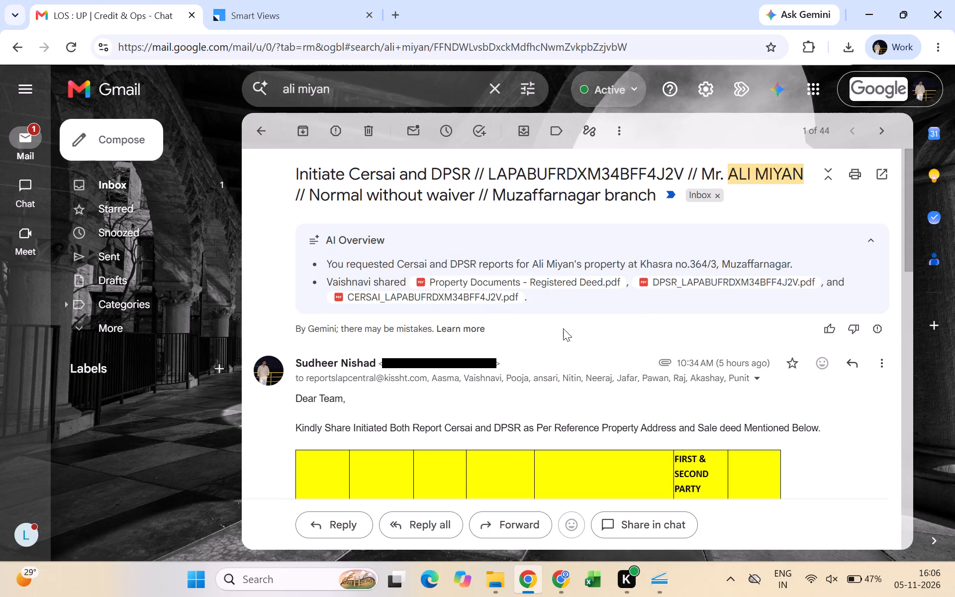
scroll(563, 328, "down", 4)
scroll(531, 383, "down", 8)
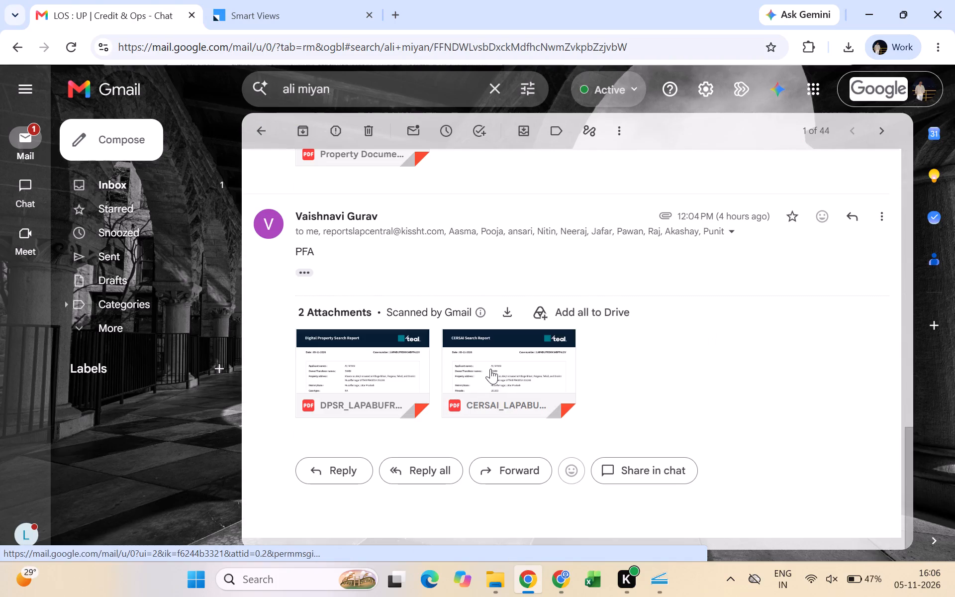
Look through the CERSAI search report PDF attached to the reply and return to the email.
double_click(490, 369)
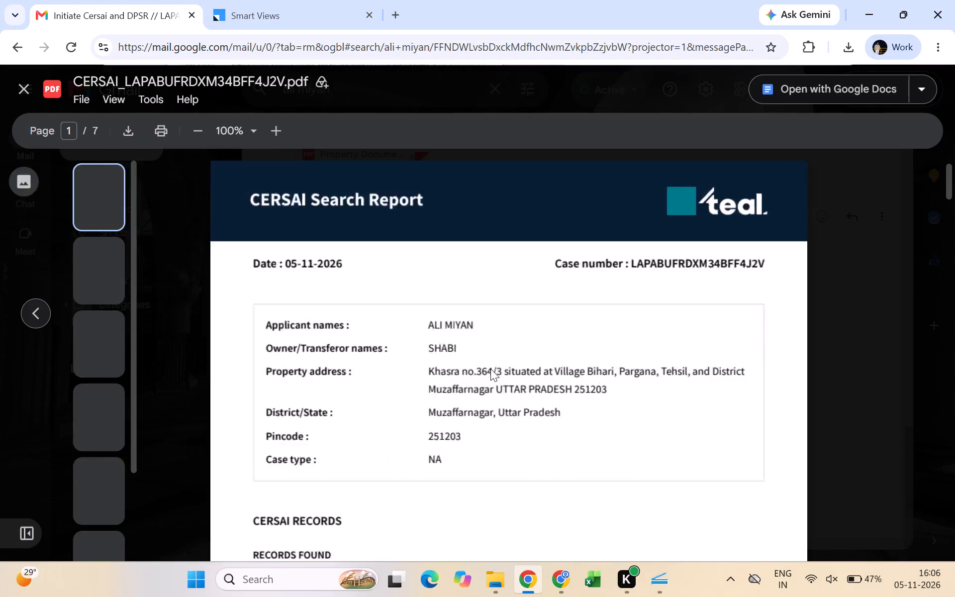
scroll(546, 415, "down", 10)
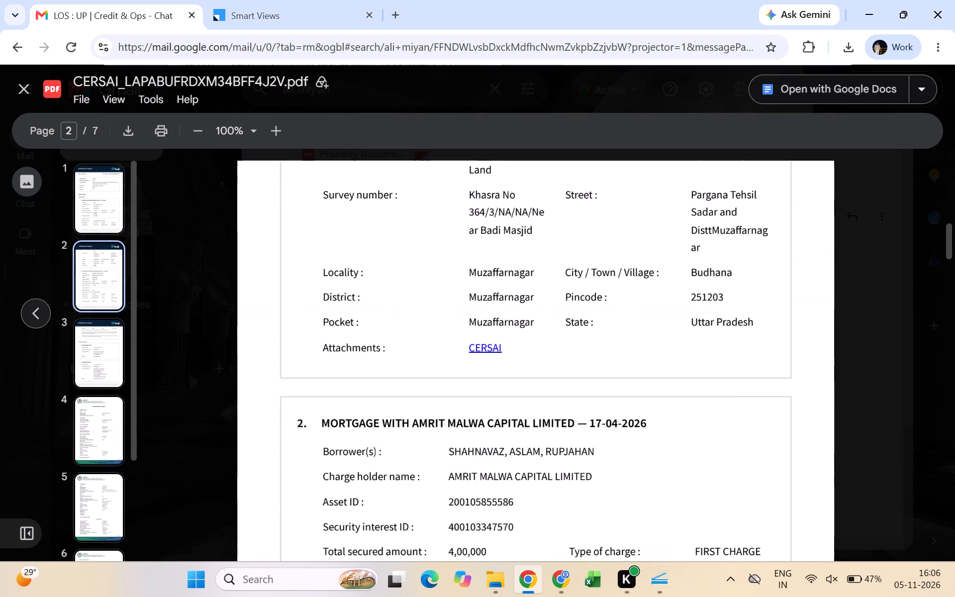
scroll(546, 415, "down", 8)
left_click(27, 84)
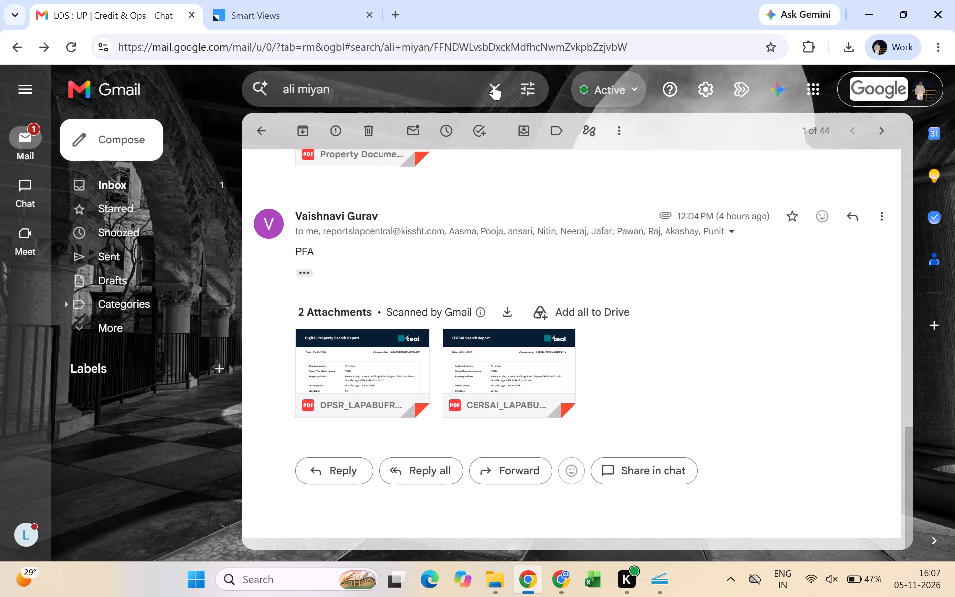
Clear the previous search, search the mail for the second applicant in the report request, and look through the matching emails.
left_click(498, 85)
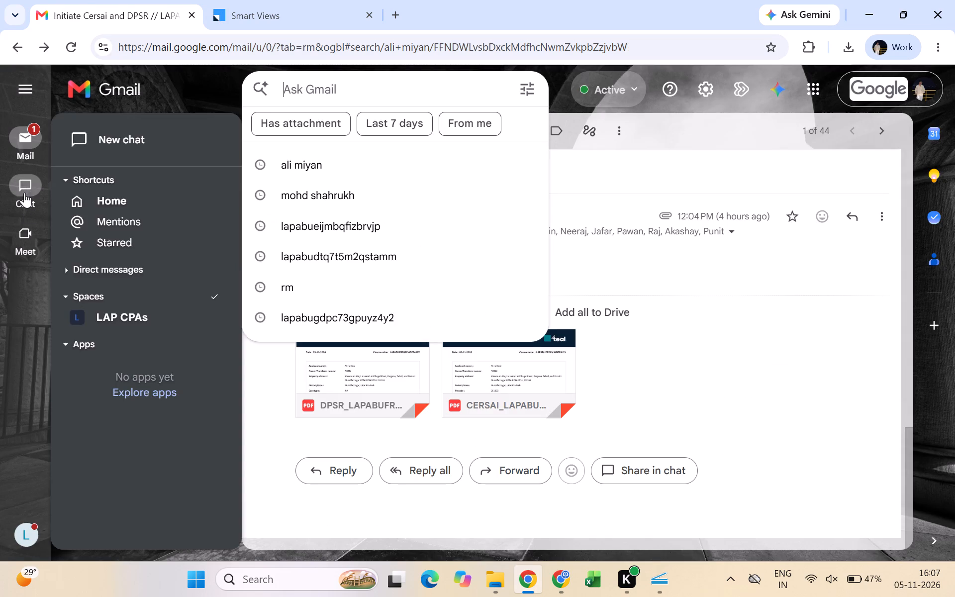
left_click(333, 87)
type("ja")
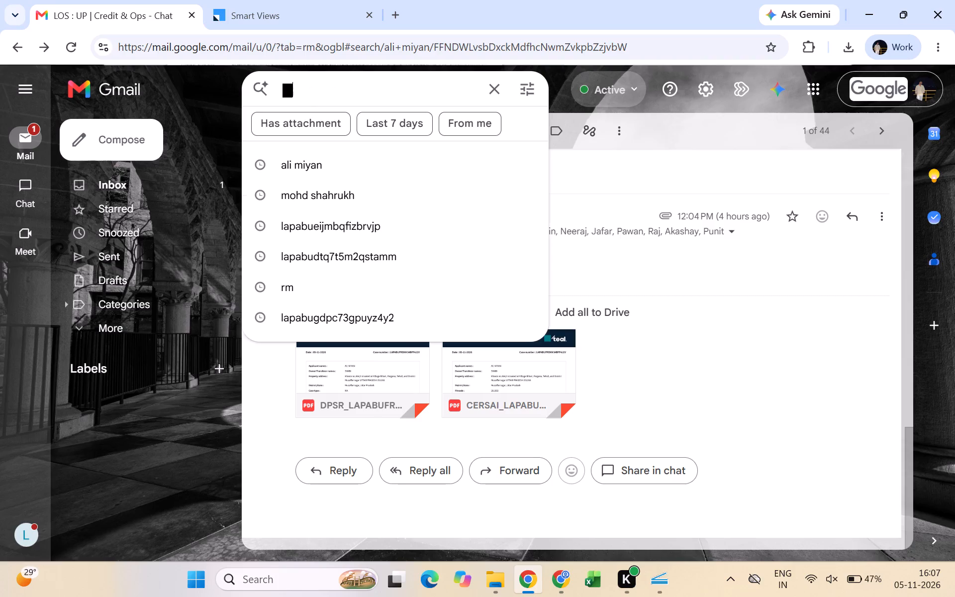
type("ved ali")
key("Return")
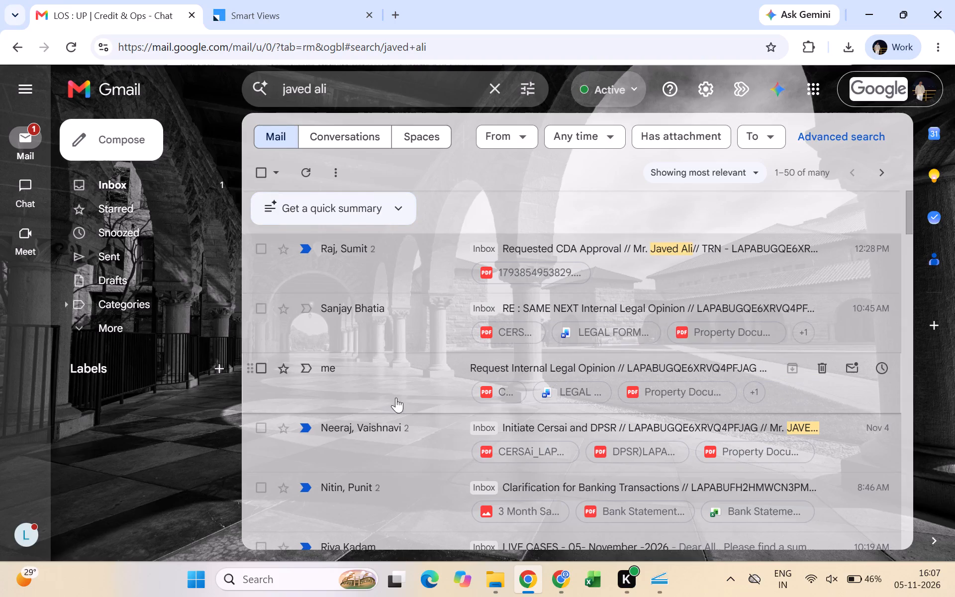
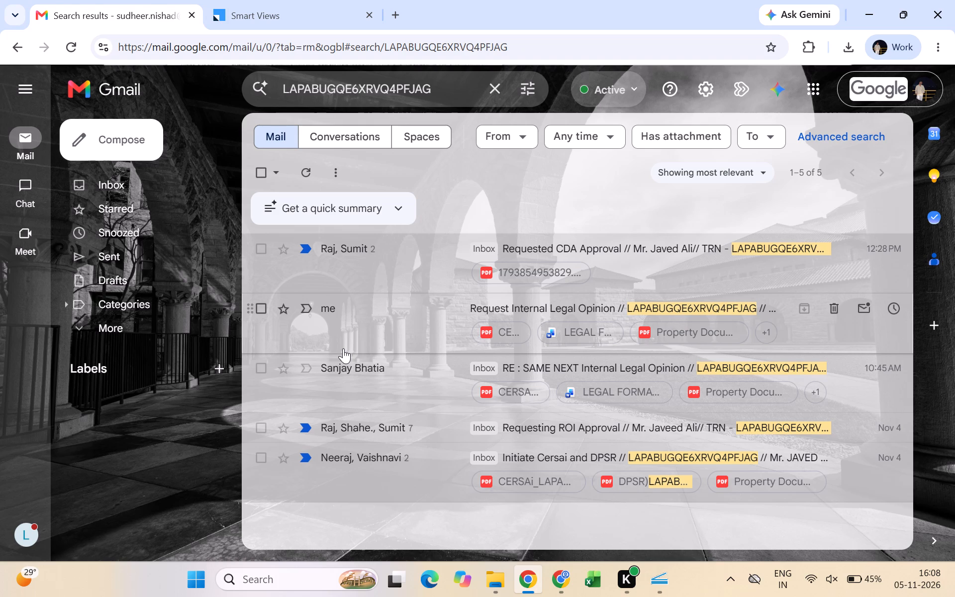
scroll(502, 290, "down", 3)
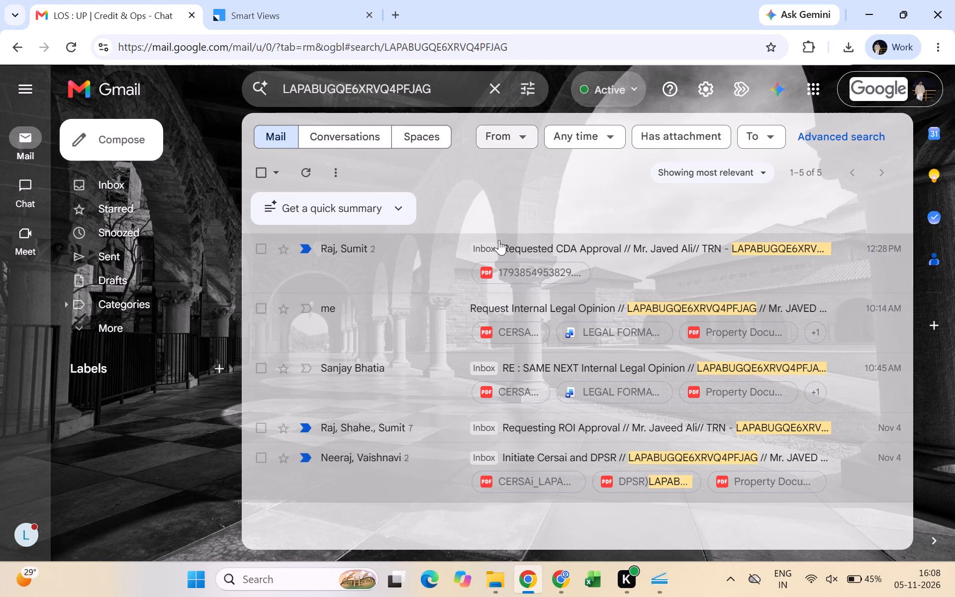
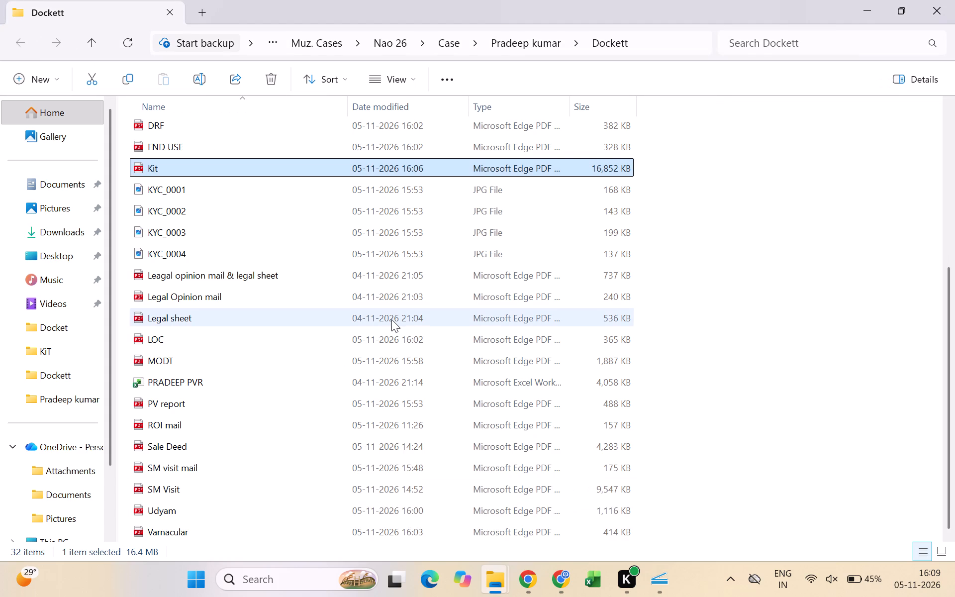
Look through the Dockett folder's file list to check which of the case's documents have been saved.
scroll(391, 319, "down", 5)
scroll(391, 319, "up", 10)
scroll(228, 390, "down", 2)
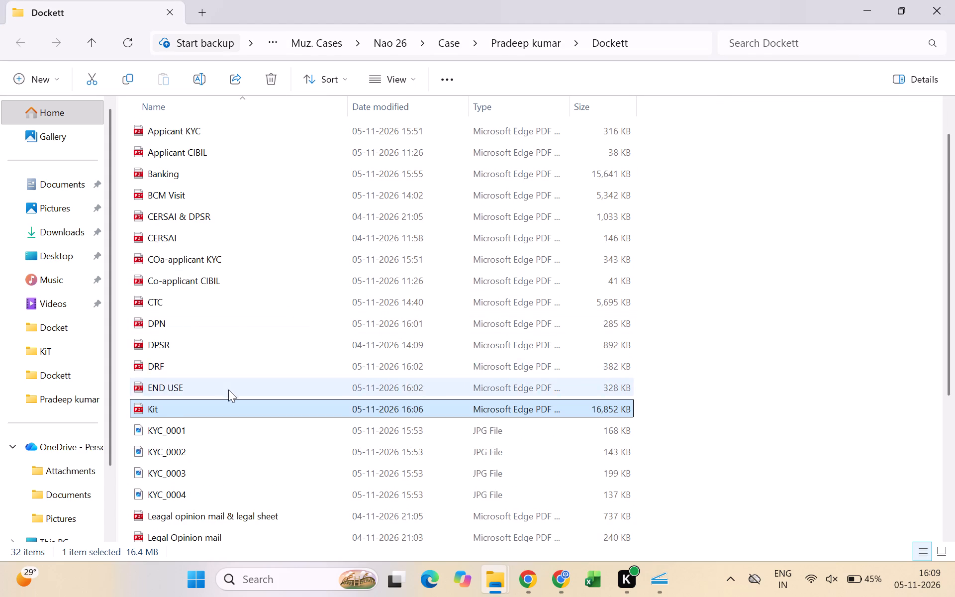
scroll(228, 390, "down", 9)
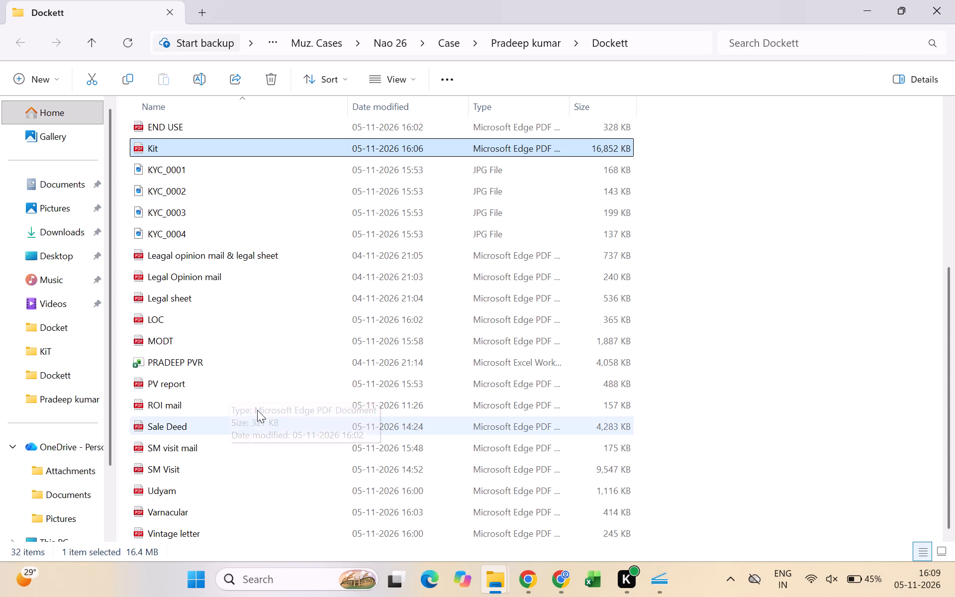
scroll(216, 475, "down", 5)
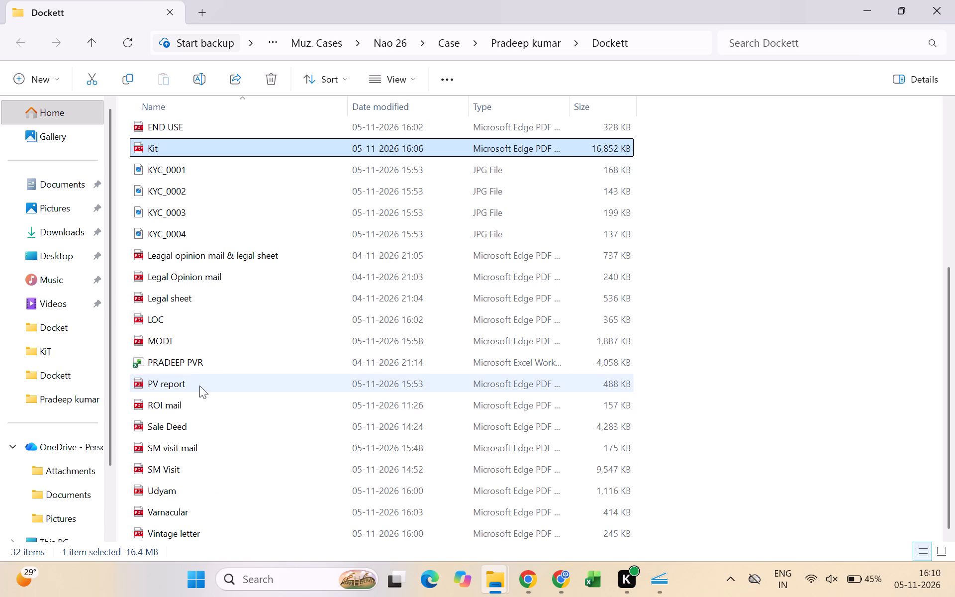
Open the Kit PDF from the Dockett folder and maximise its window.
scroll(209, 381, "up", 6)
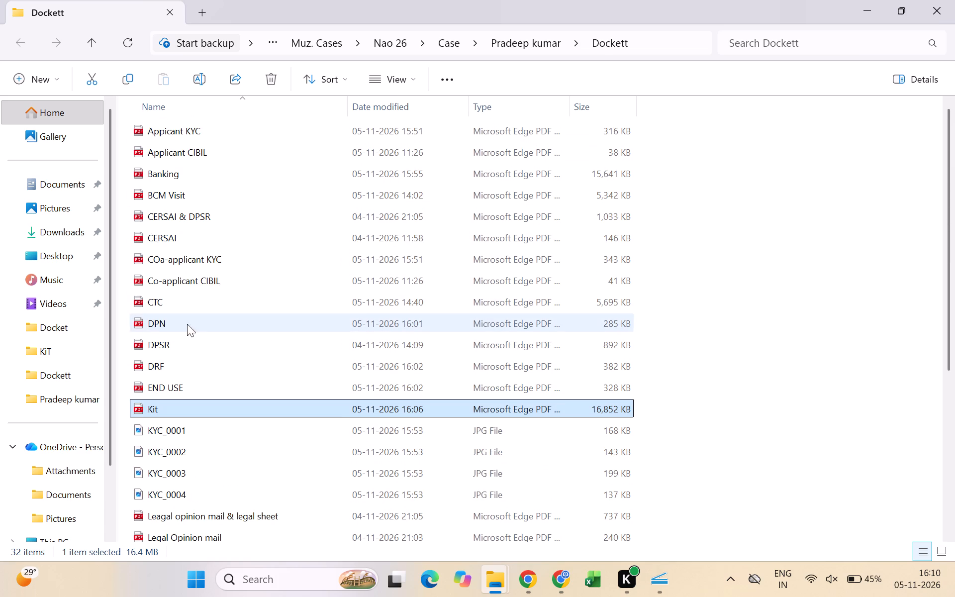
scroll(238, 495, "down", 6)
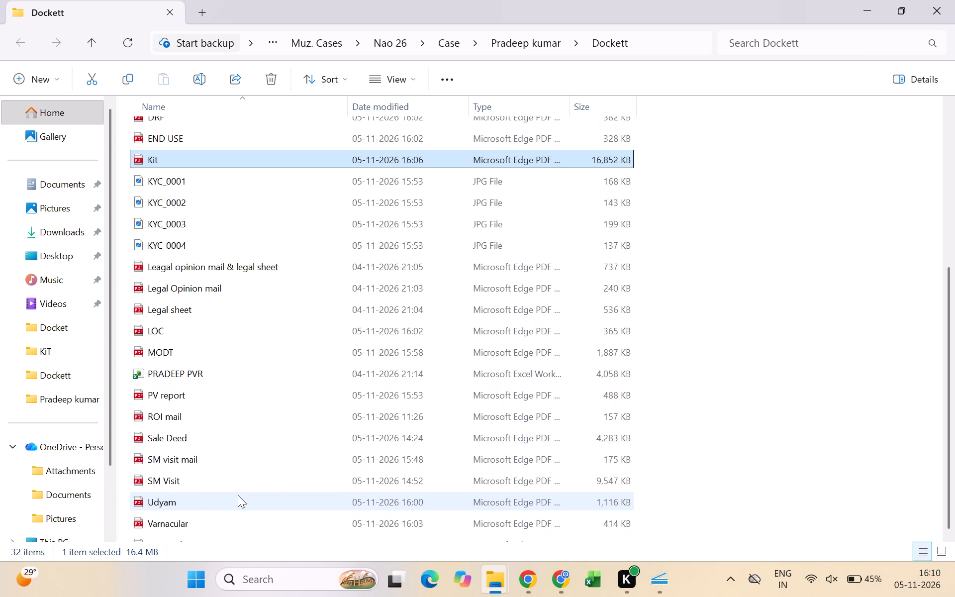
scroll(172, 394, "up", 2)
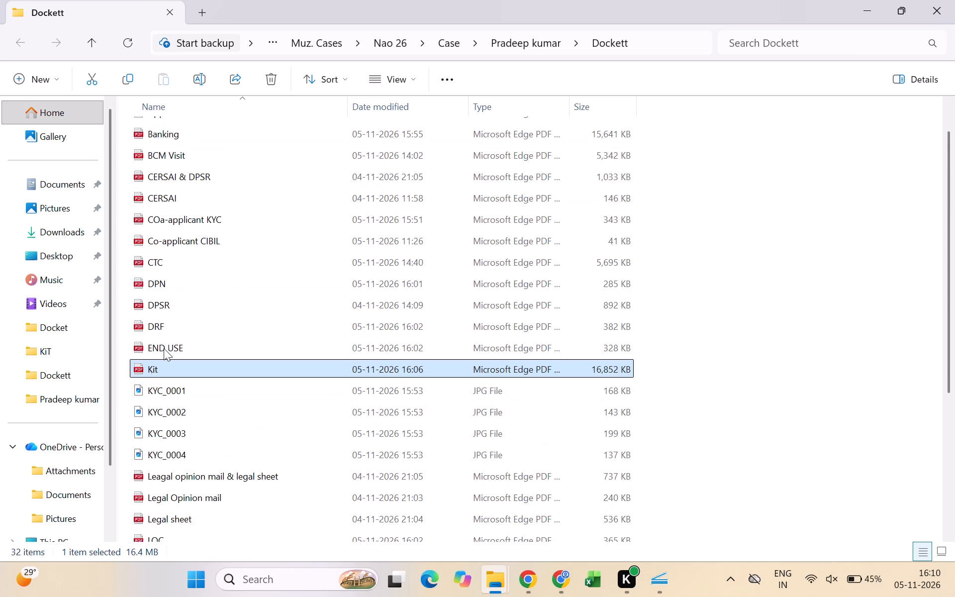
double_click(203, 362)
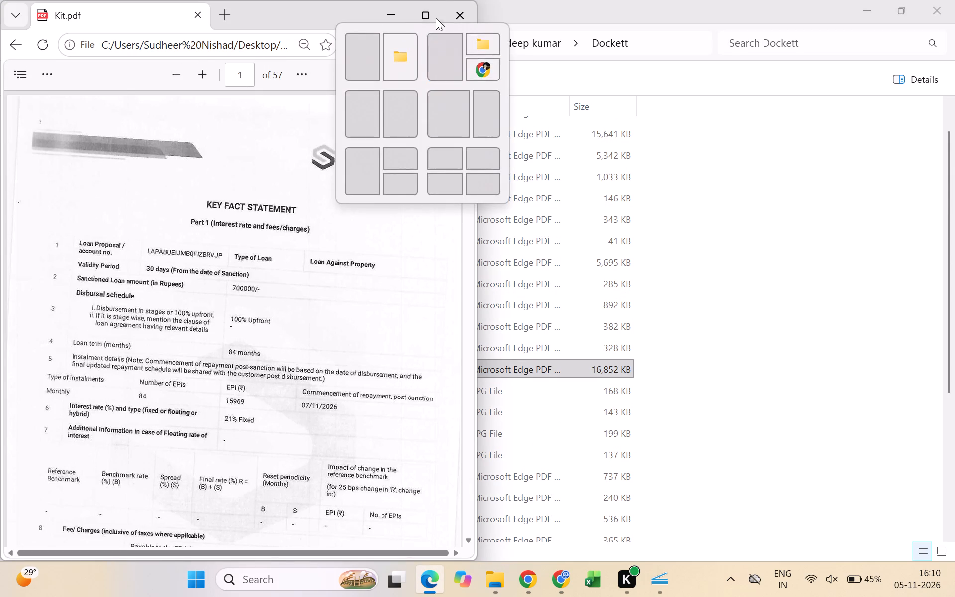
left_click(427, 16)
Set up a print of the Kit PDF for pages 15-22 and check the sanction letter pages in the preview.
key("ctrl+p")
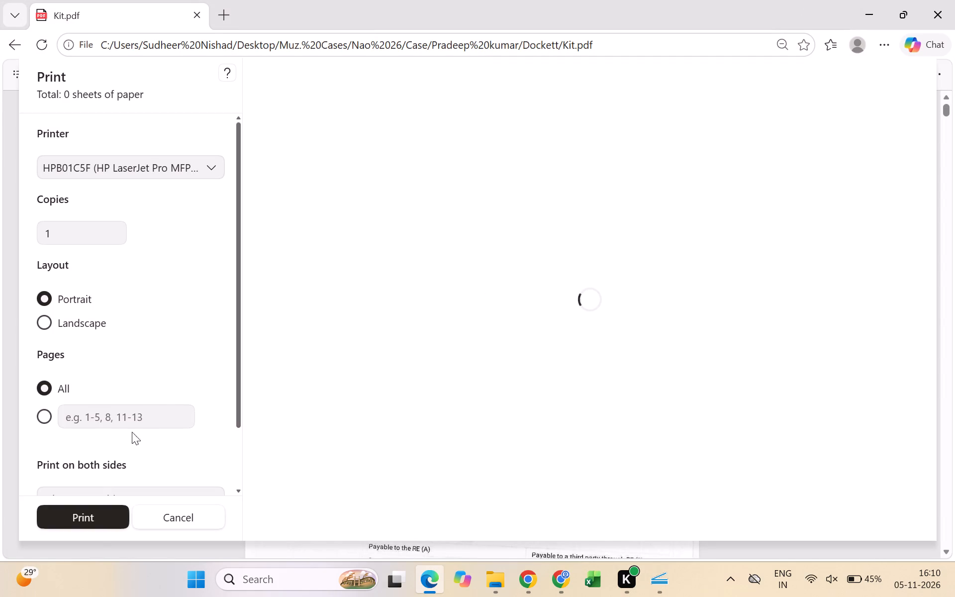
left_click(115, 418)
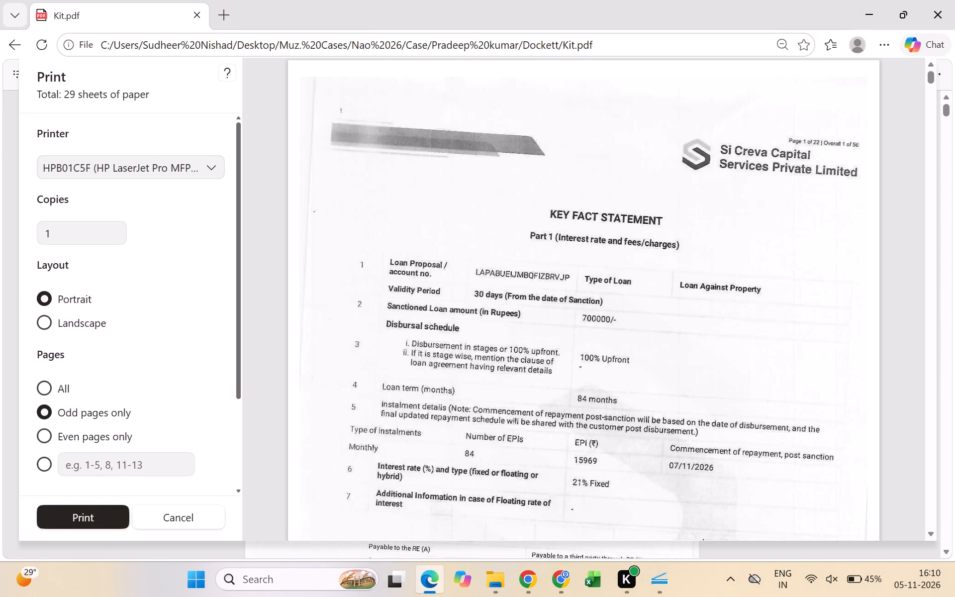
left_click(88, 467)
type("15")
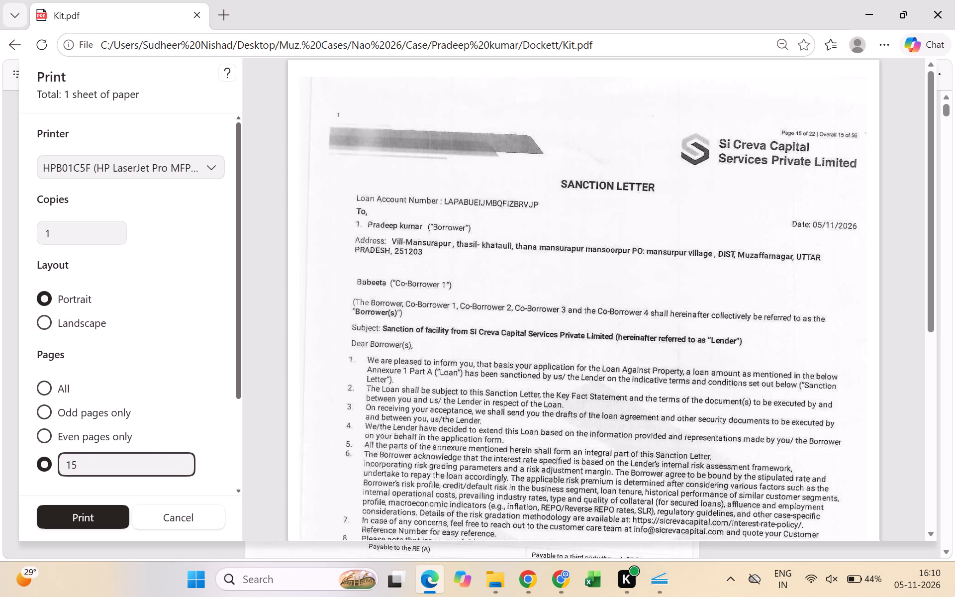
type("-22")
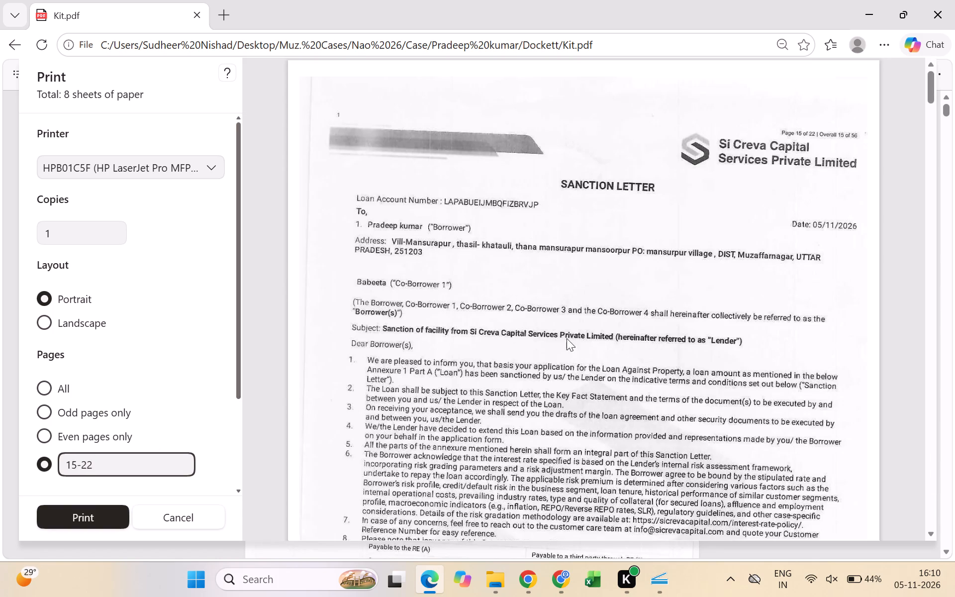
scroll(606, 353, "down", 20)
scroll(606, 353, "down", 16)
scroll(606, 353, "up", 1)
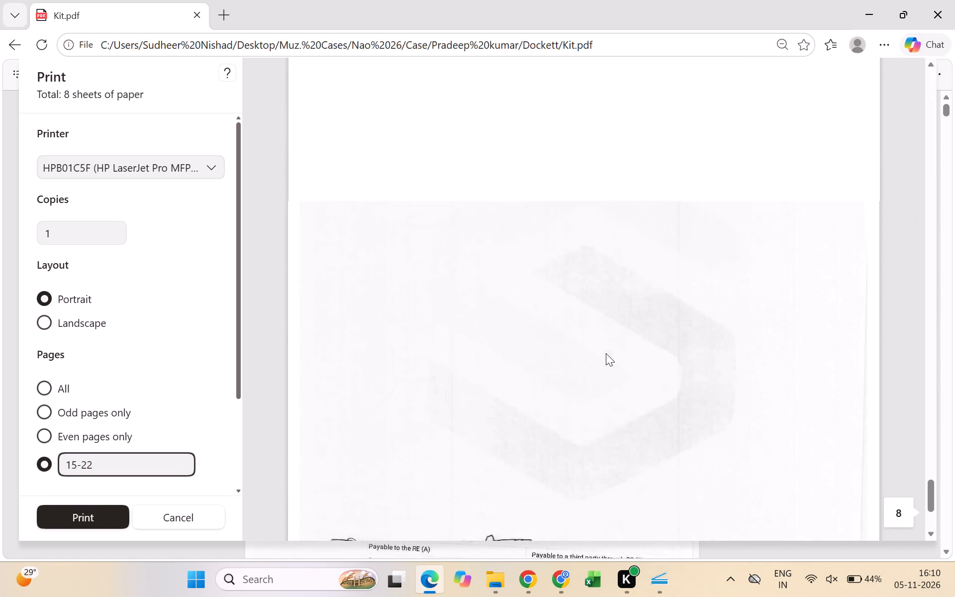
scroll(606, 353, "up", 3)
scroll(606, 353, "right", 1)
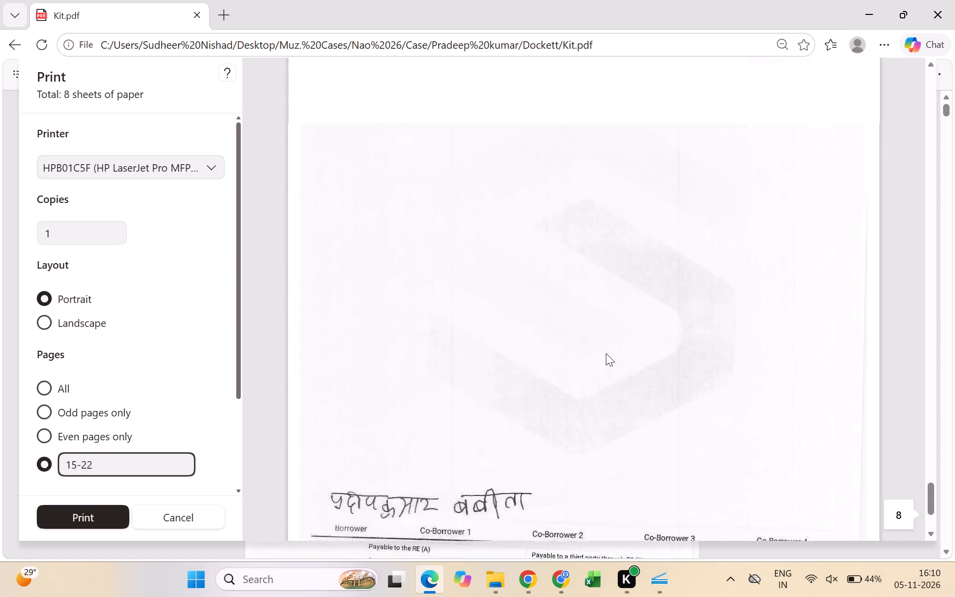
scroll(606, 353, "right", 1)
scroll(606, 353, "up", 9)
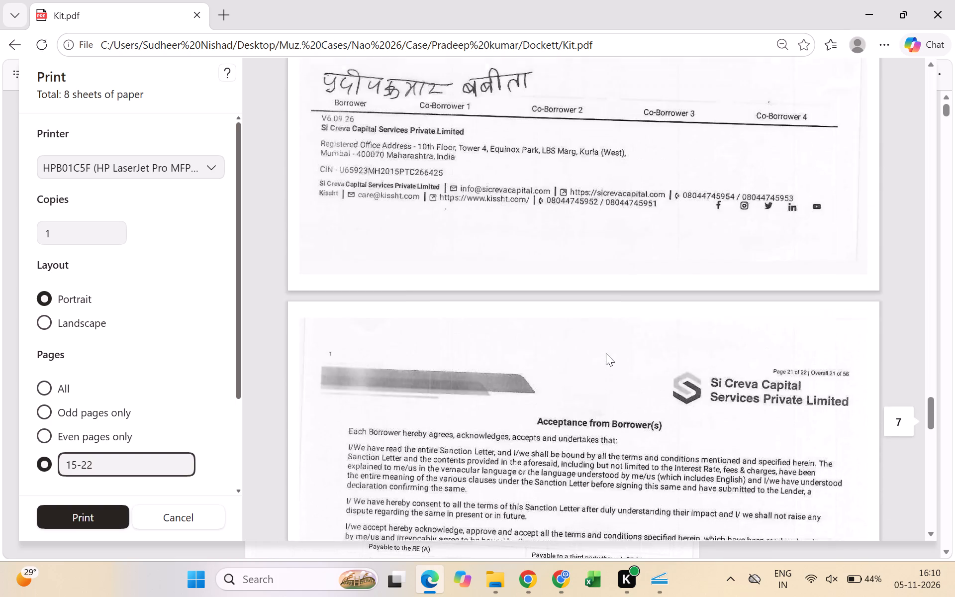
scroll(606, 353, "down", 15)
scroll(156, 314, "down", 5)
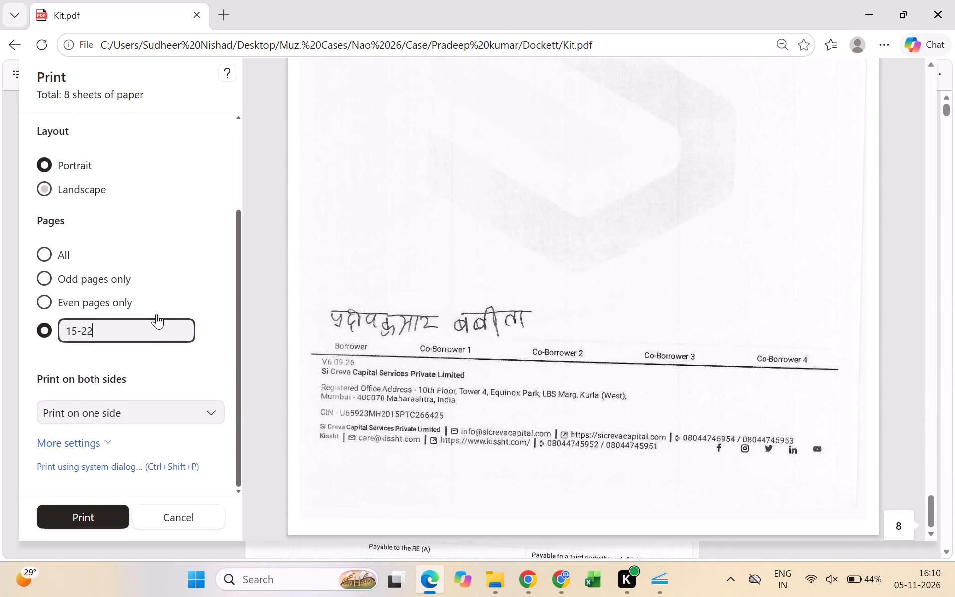
Print the selected pages on both sides, flipped on the long edge, and close the PDF.
left_click(178, 423)
scroll(156, 437, "down", 1)
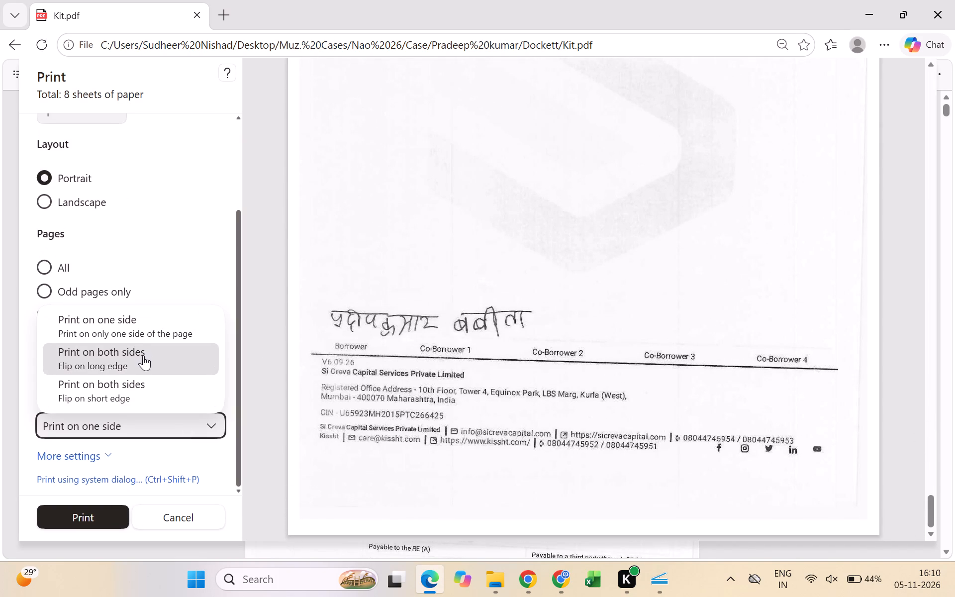
left_click(143, 355)
left_click(97, 515)
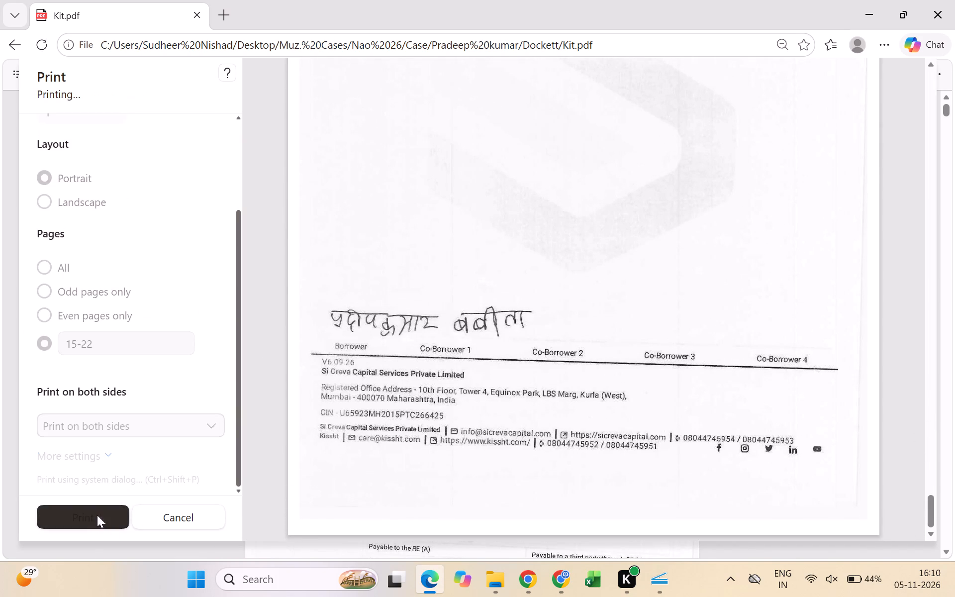
left_click(941, 11)
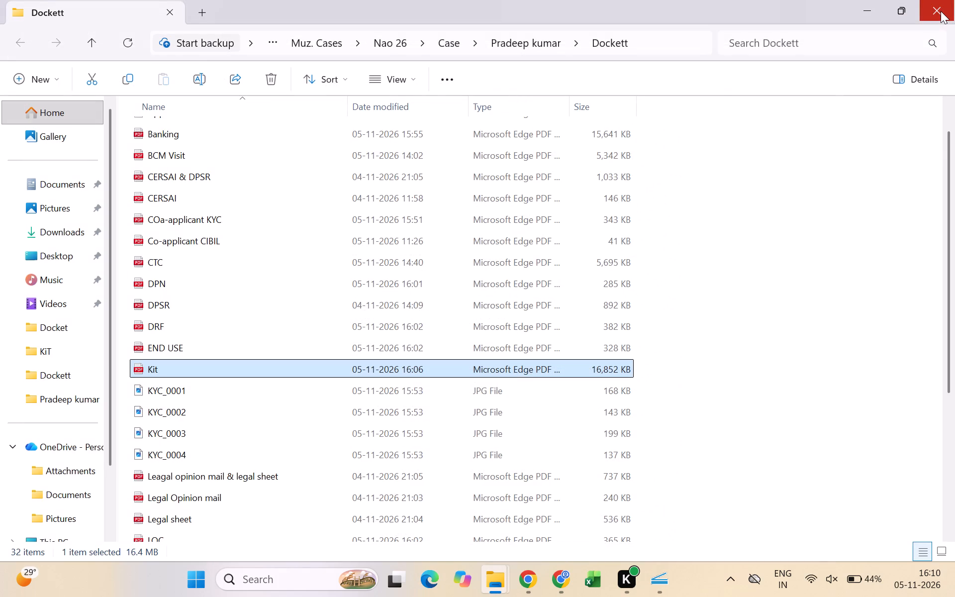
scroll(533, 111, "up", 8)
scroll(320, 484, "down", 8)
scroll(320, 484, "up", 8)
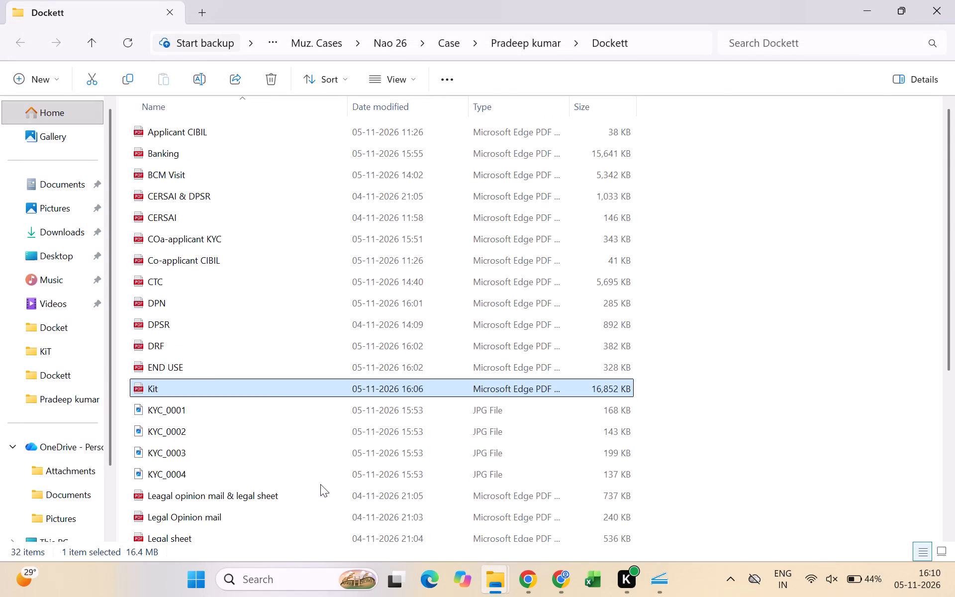
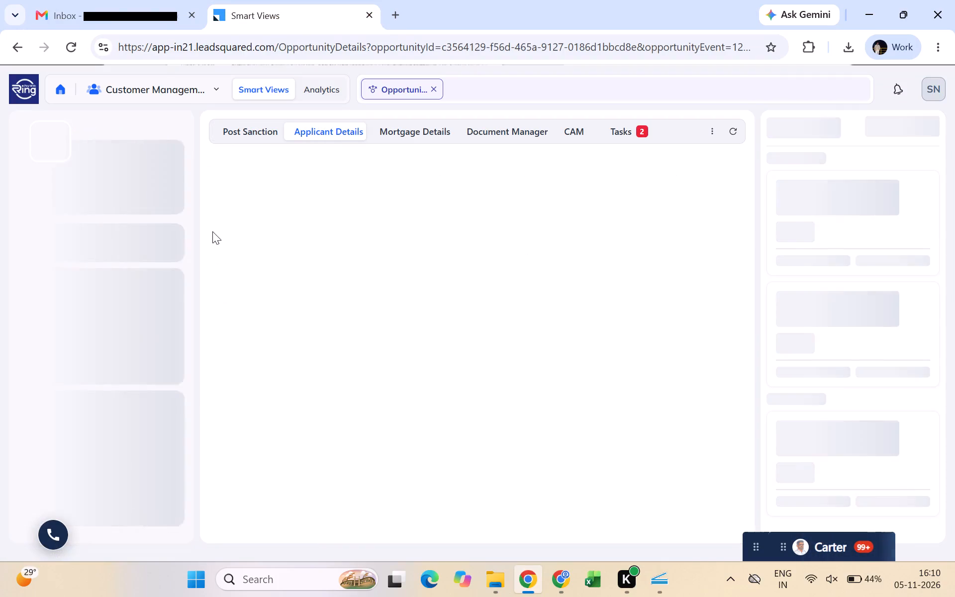
Reload the opportunity's sanction conditions and set the open physical-visit condition's status to Closed.
double_click(733, 132)
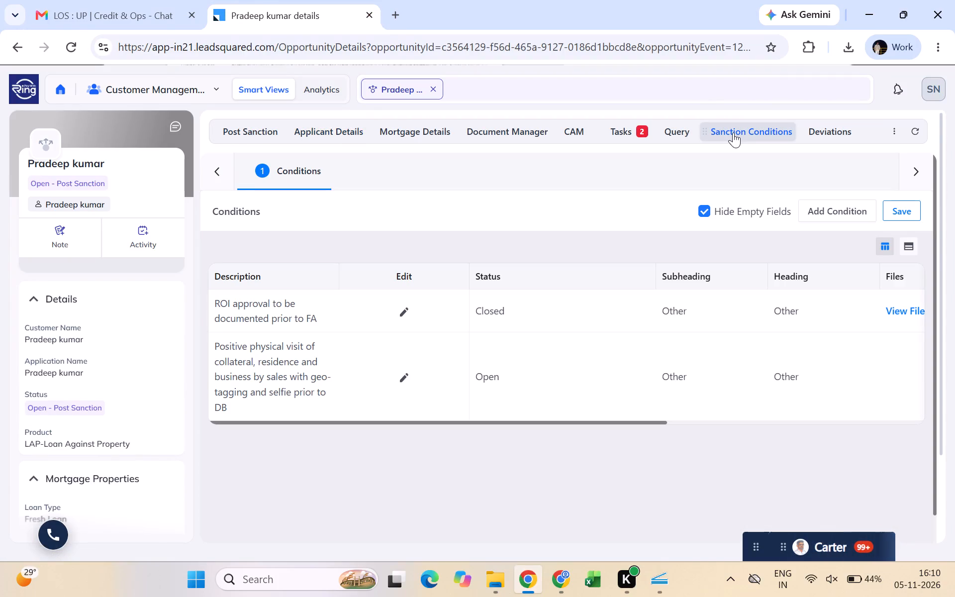
left_click(402, 373)
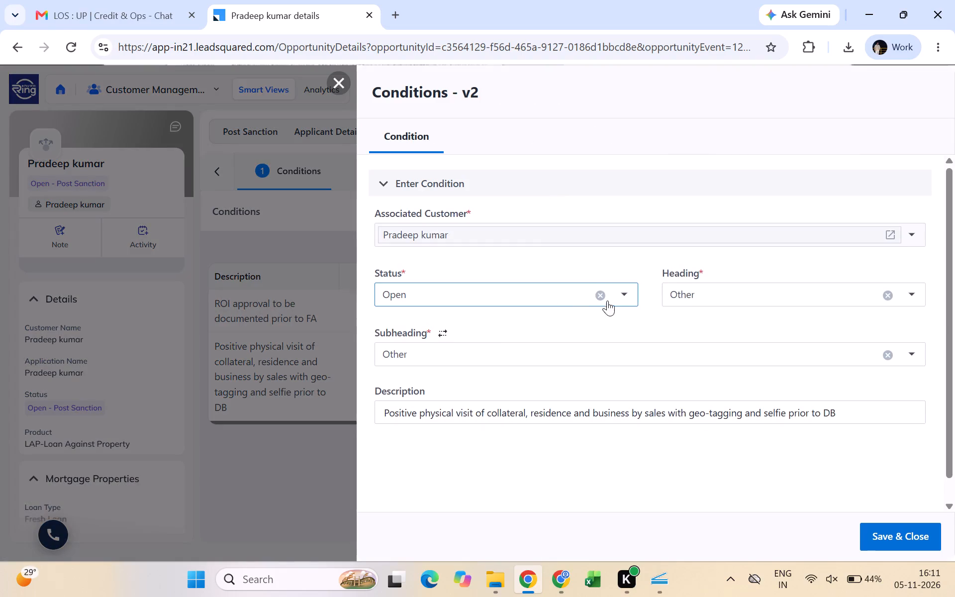
left_click(600, 293)
left_click(574, 290)
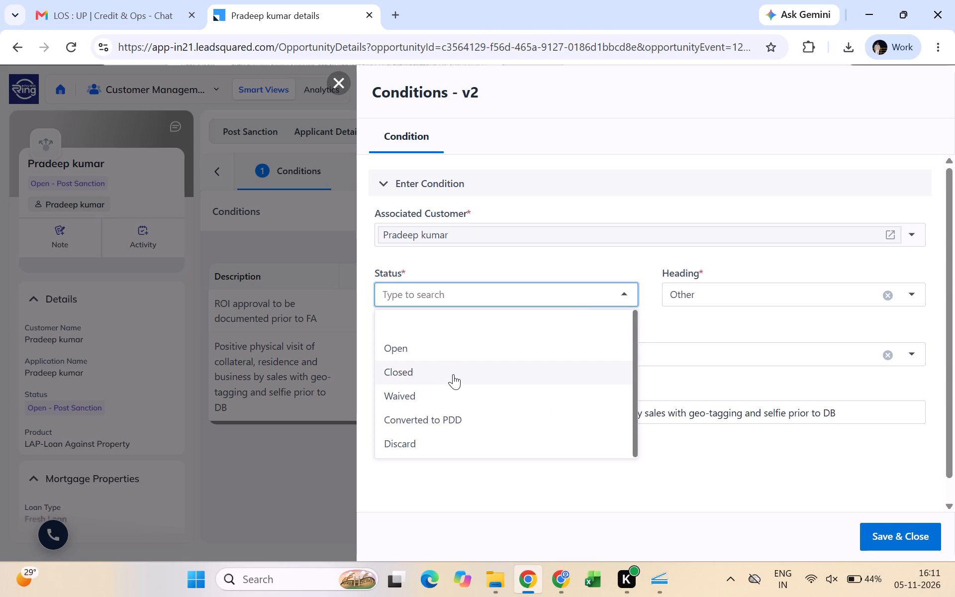
left_click(453, 374)
Upload SM visit mail and SM Visit from the Dockett folder as the condition's closure proof, and save the condition.
scroll(515, 376, "down", 1)
left_click(542, 395)
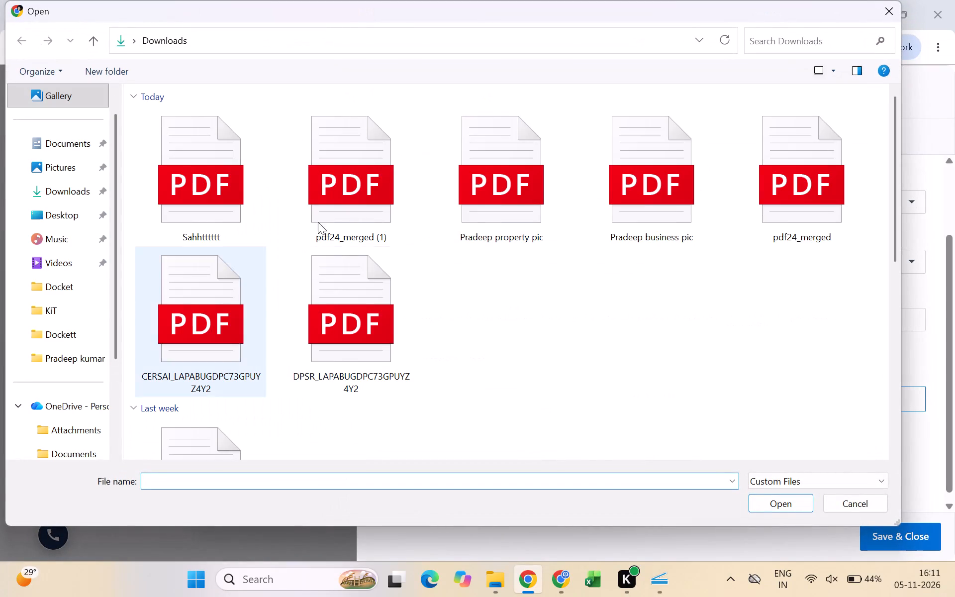
double_click(83, 217)
double_click(72, 335)
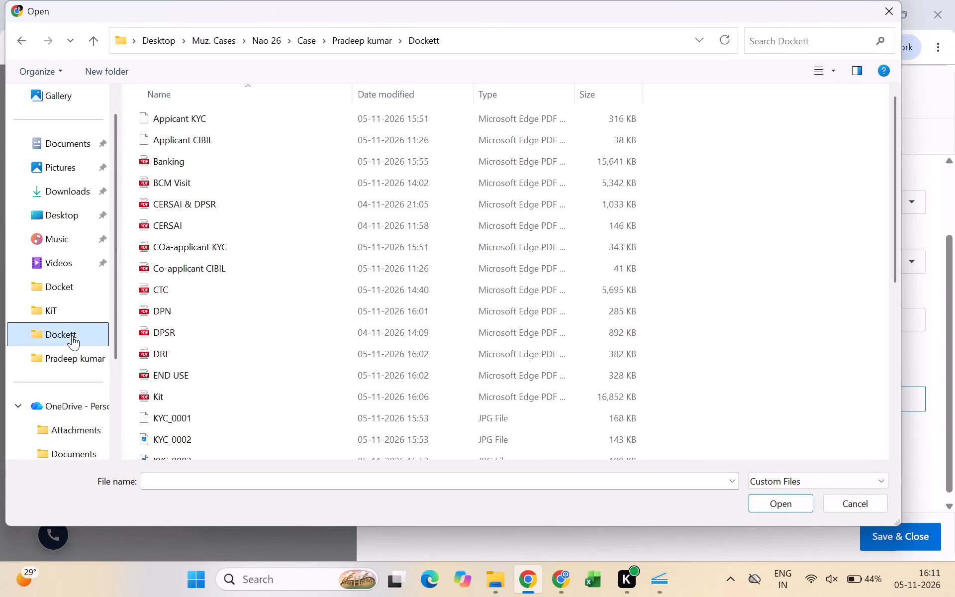
scroll(238, 361, "down", 8)
left_click(232, 368)
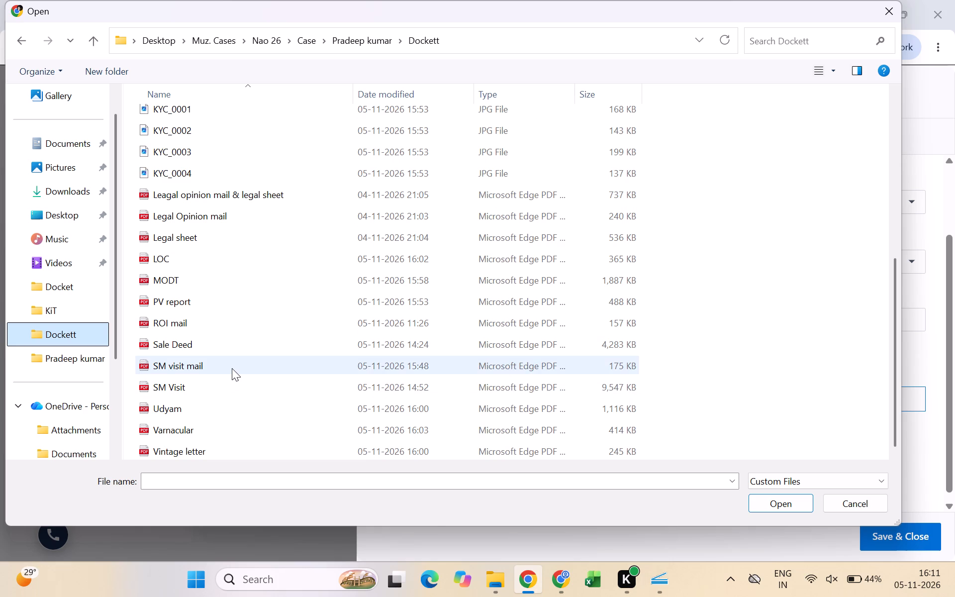
left_click(232, 368)
key("ctrl+shift+Down")
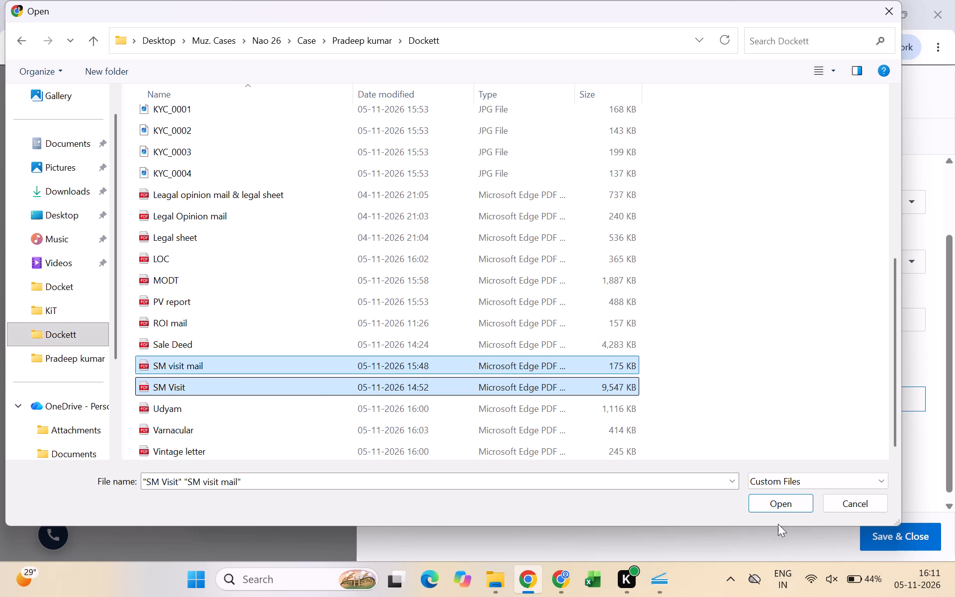
left_click(792, 503)
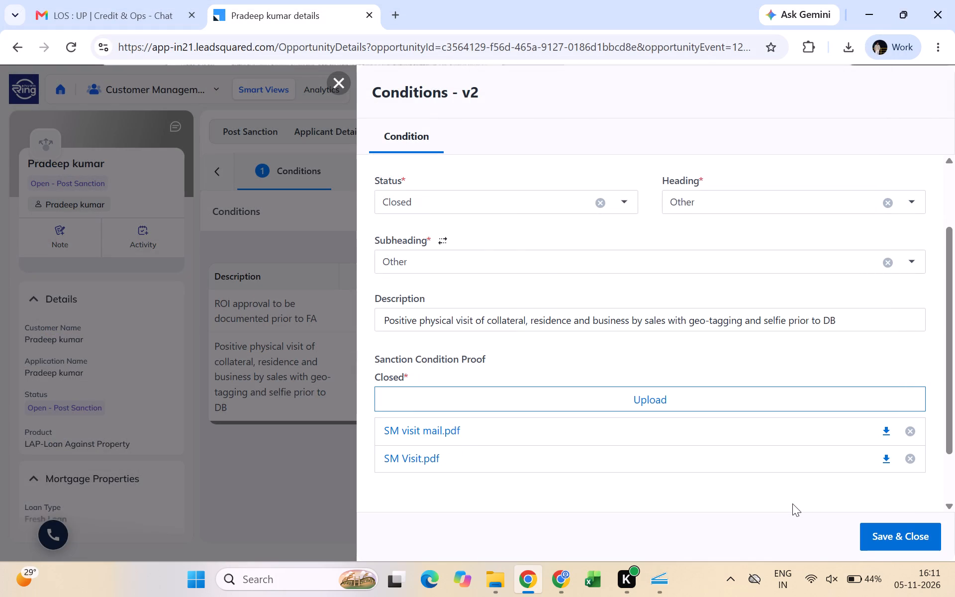
left_click(889, 536)
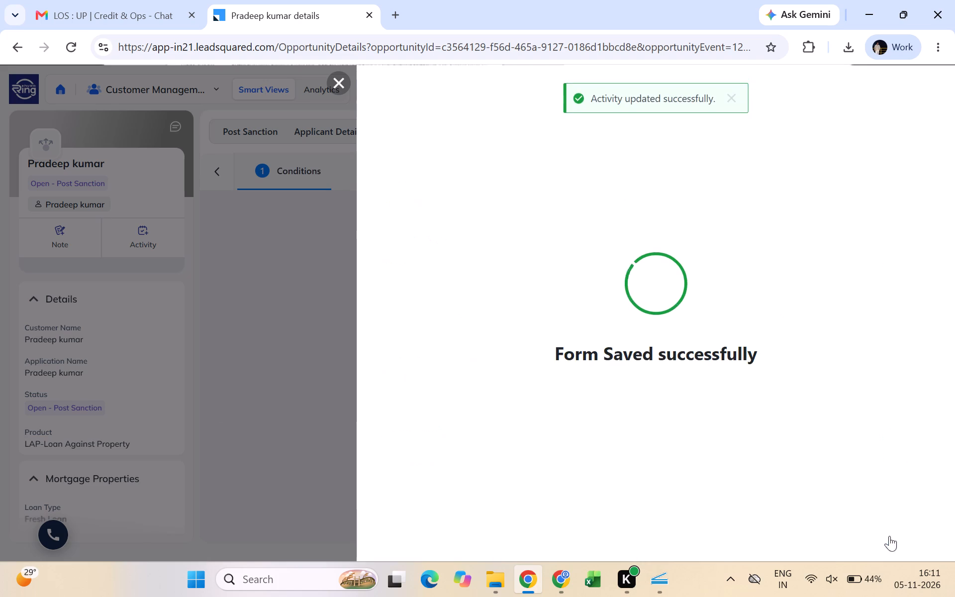
Download the opportunity's CAM as a PDF and open the downloaded document.
double_click(571, 131)
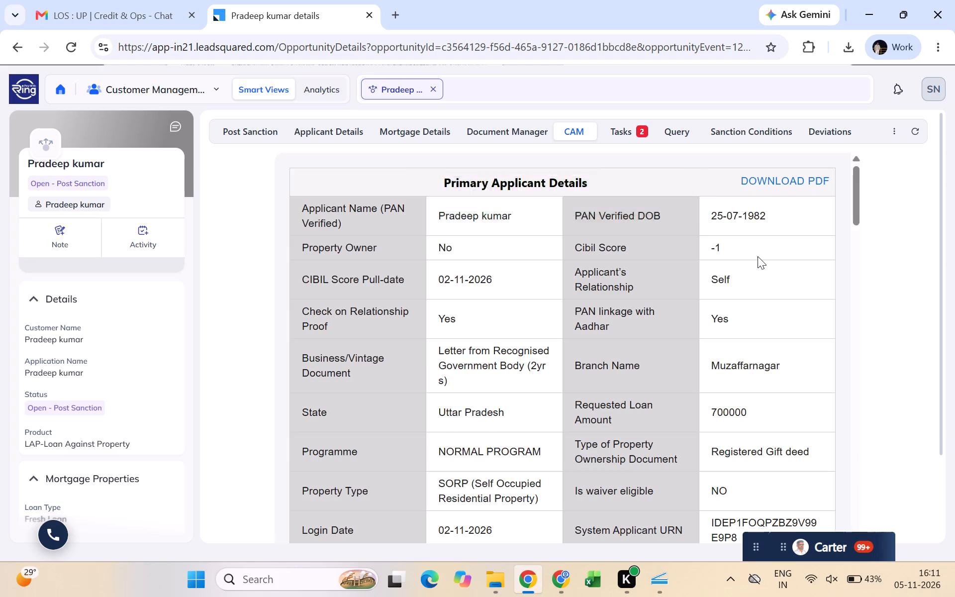
left_click(785, 174)
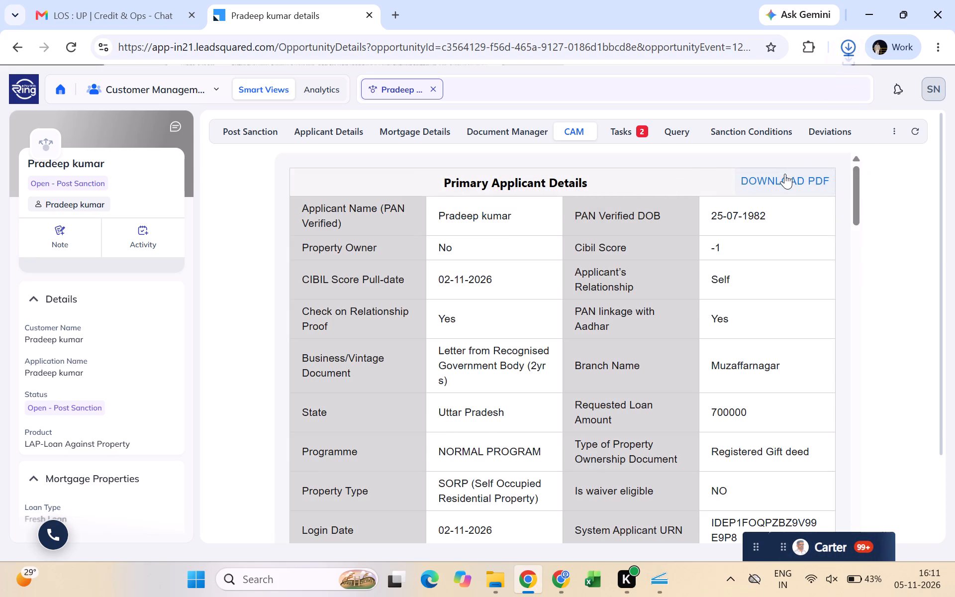
left_click(756, 82)
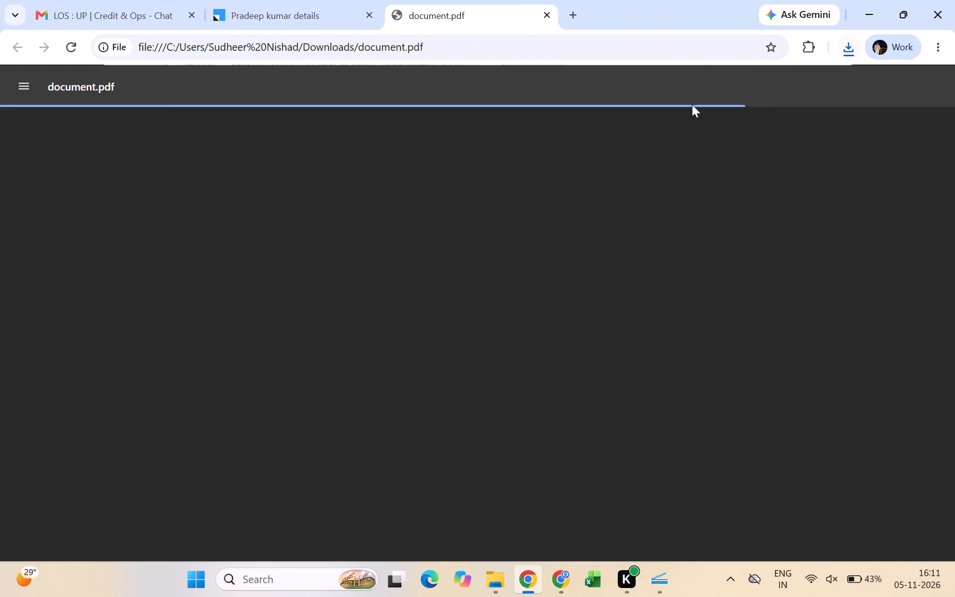
Print one copy of all CAM pages on the HP LaserJet Pro MFP 4104 and close the PDF.
scroll(397, 383, "up", 2)
key("ctrl+p")
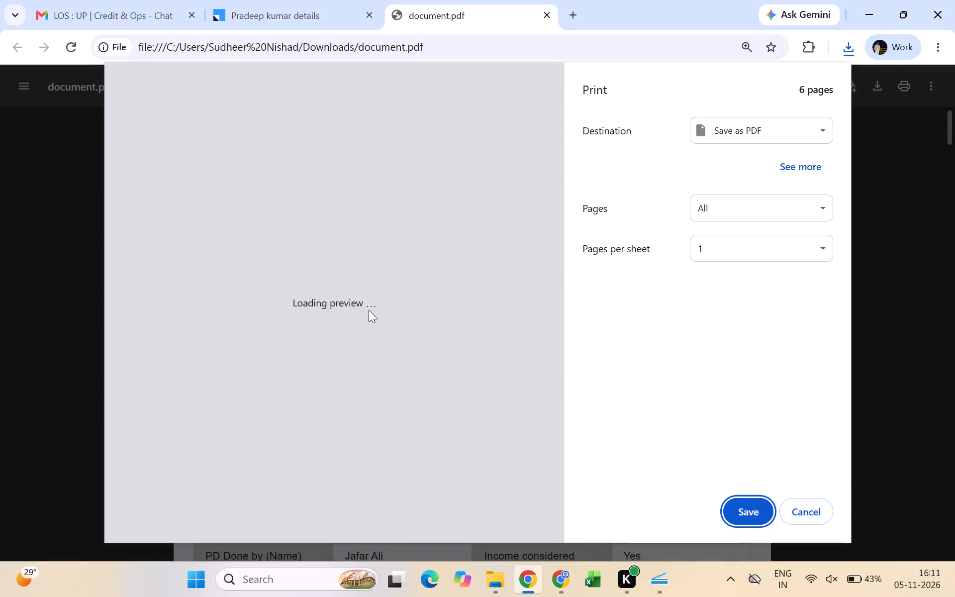
scroll(371, 460, "down", 14)
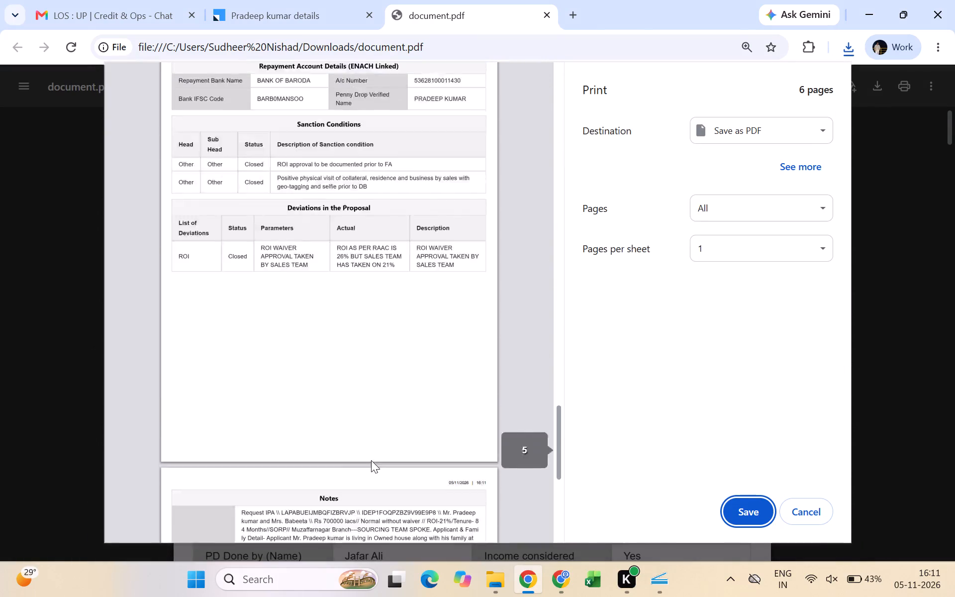
scroll(371, 460, "up", 11)
left_click(797, 137)
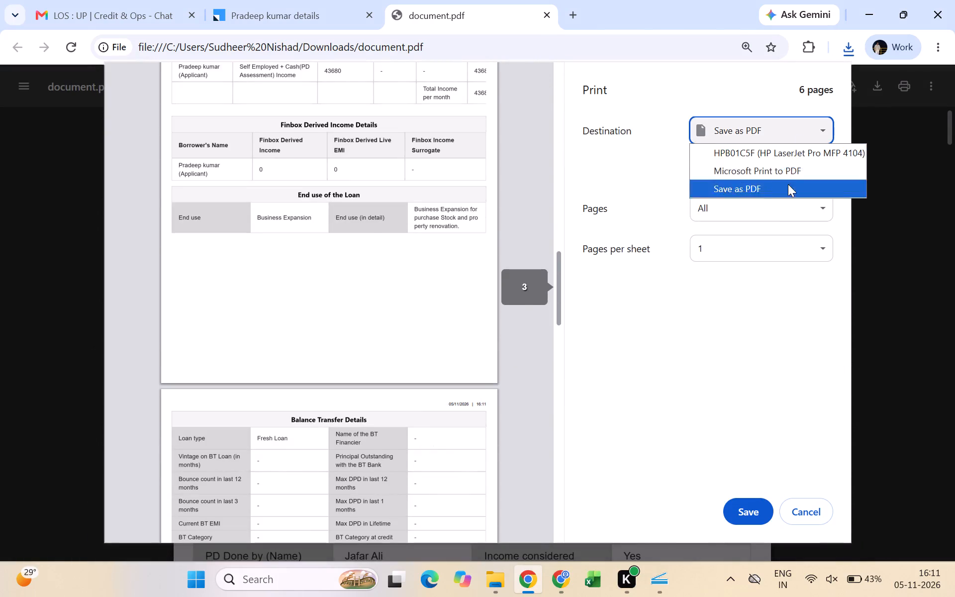
left_click(788, 146)
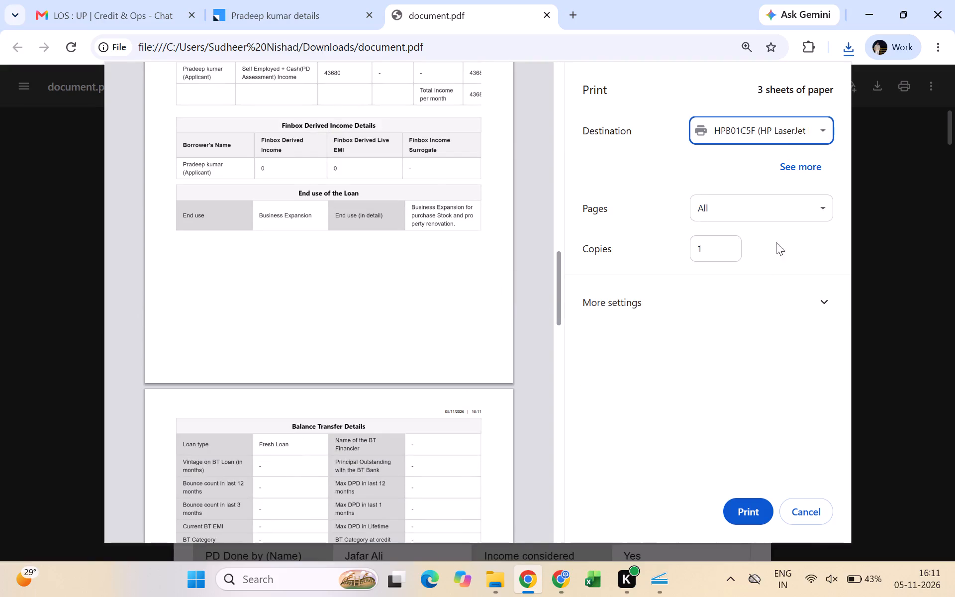
left_click(745, 504)
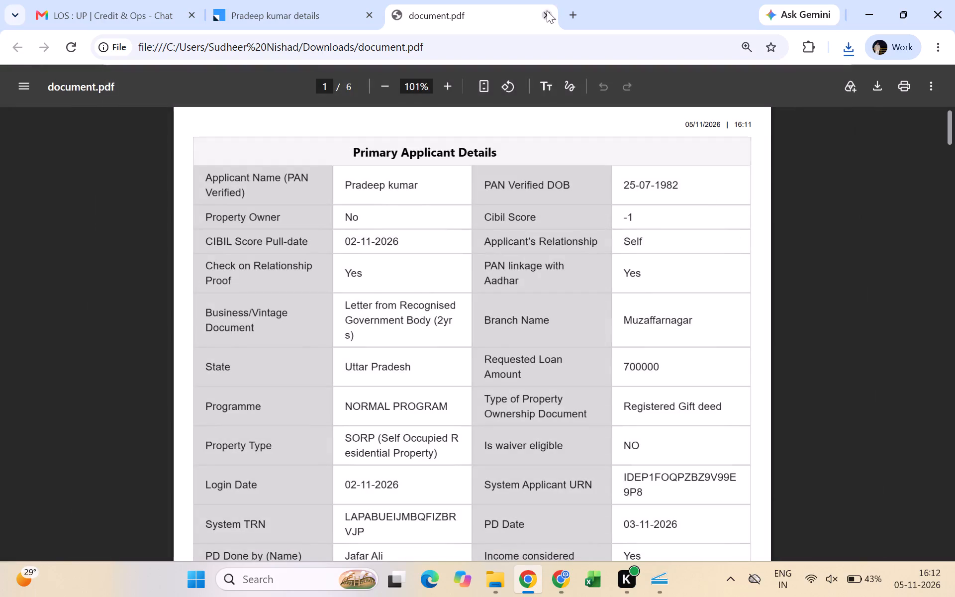
left_click(546, 15)
scroll(499, 444, "down", 8)
scroll(499, 444, "up", 8)
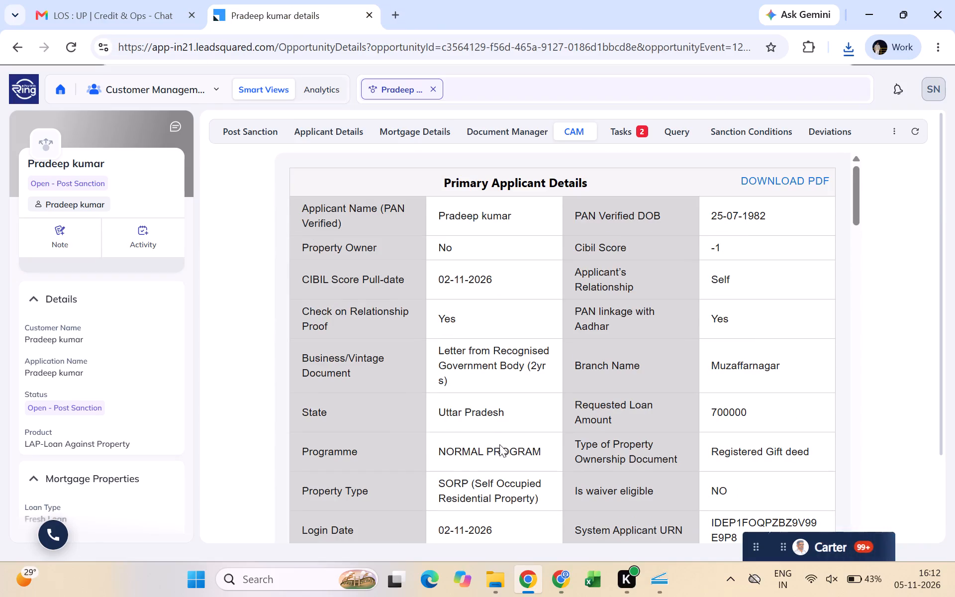
left_click(293, 20)
In File Explorer, copy the downloaded document PDF from Downloads into the Dockett folder.
left_click(493, 577)
left_click(474, 506)
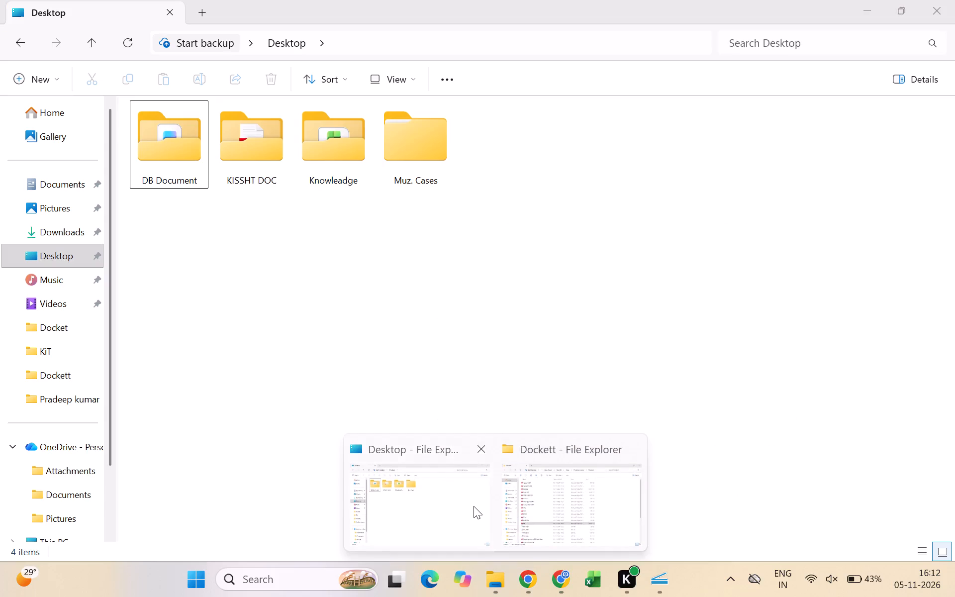
double_click(74, 228)
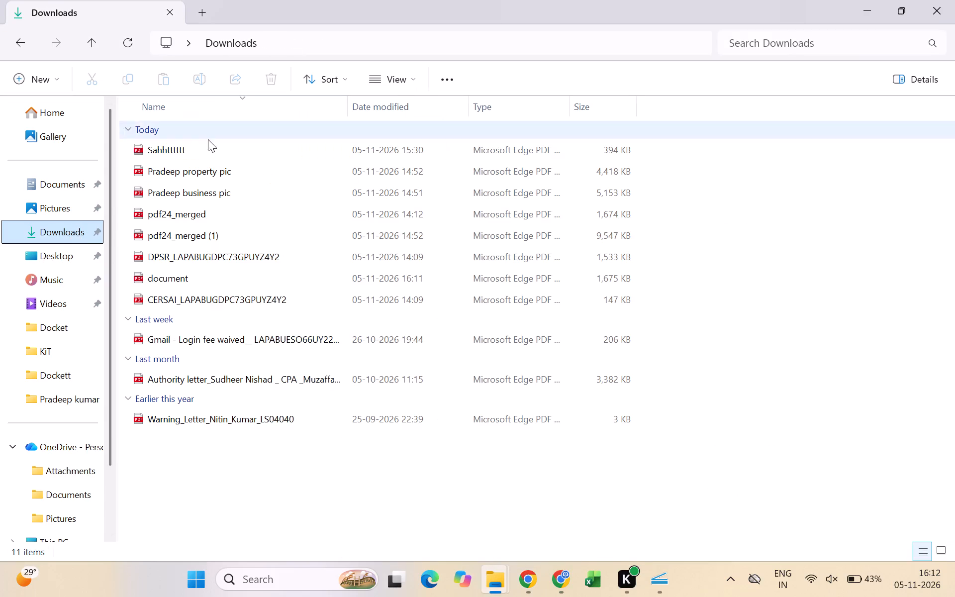
left_click(190, 276)
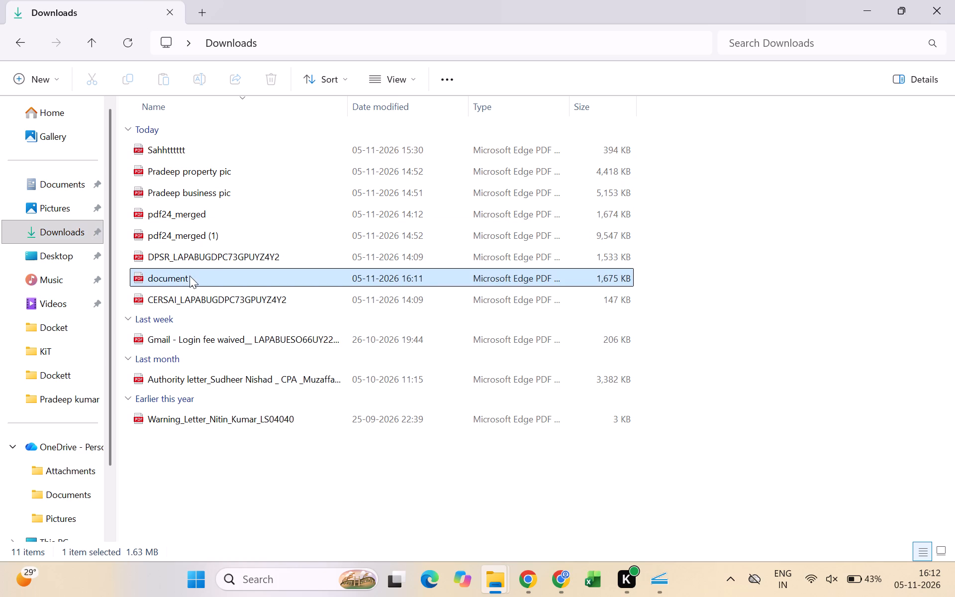
key("ctrl+c")
key("ctrl+c")
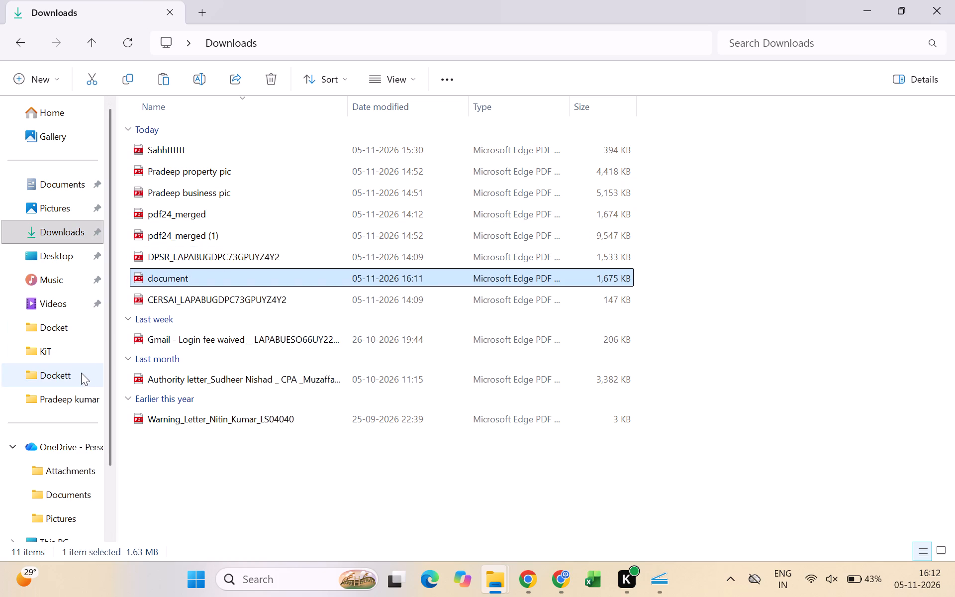
double_click(81, 373)
key("ctrl+v")
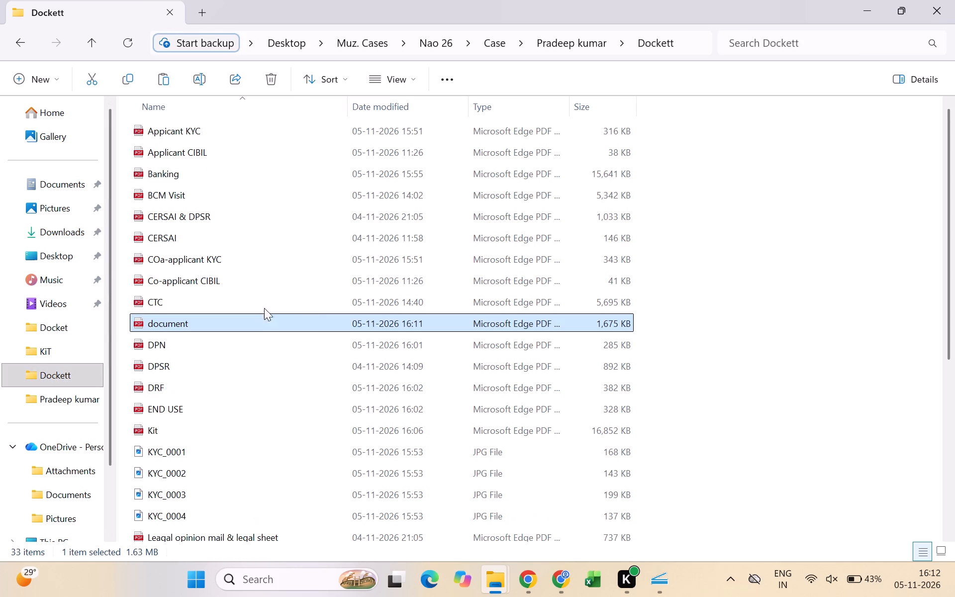
Rename the copied document PDF as CAM.
left_click(205, 80)
key("BackSpace")
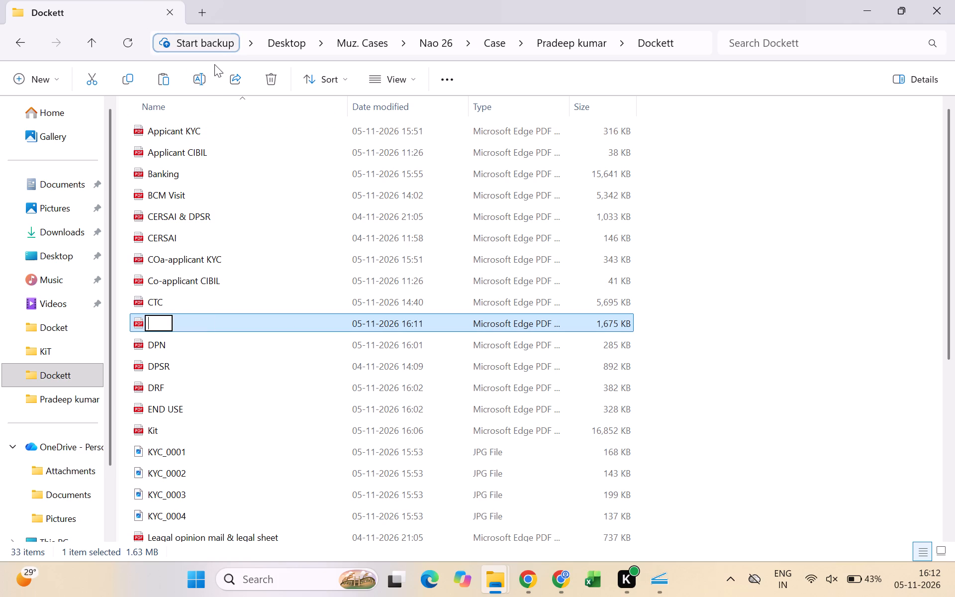
type("CAM")
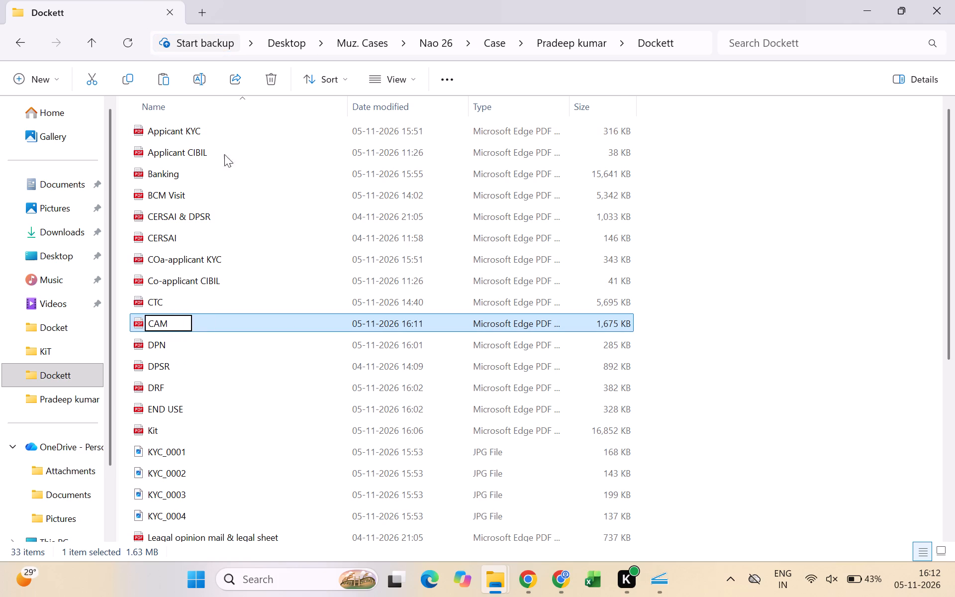
left_click(291, 245)
Rename the COa-applicant KYC file in the Dockett folder as Co-pplicant KYC.
left_click(237, 277)
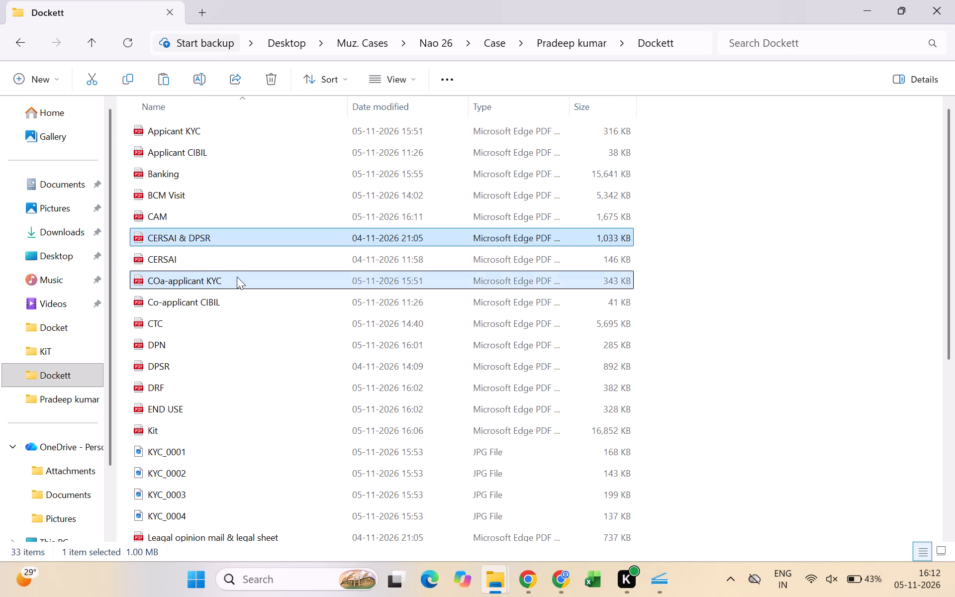
left_click(198, 78)
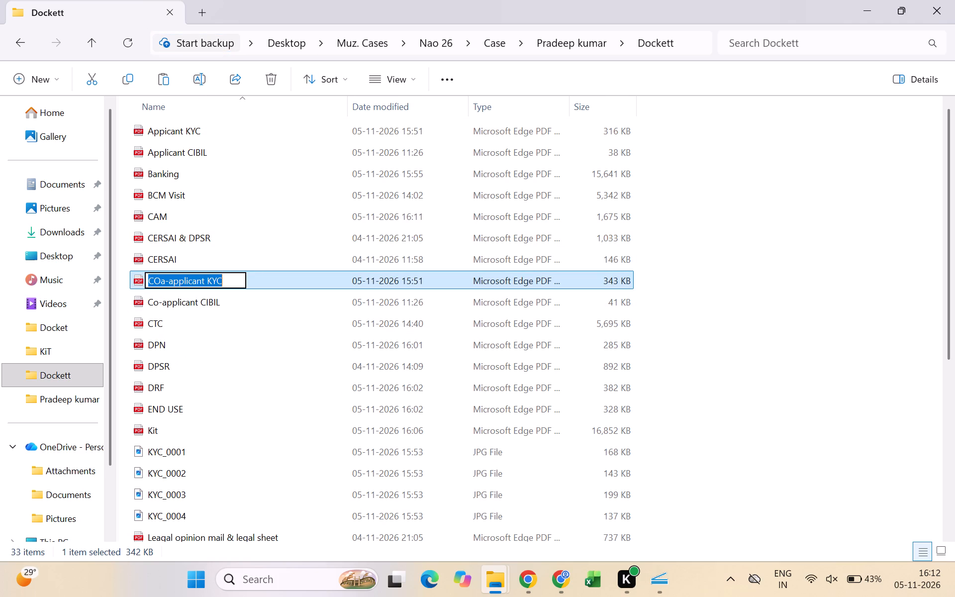
left_click(162, 281)
key("Right")
key("BackSpace")
key("BackSpace")
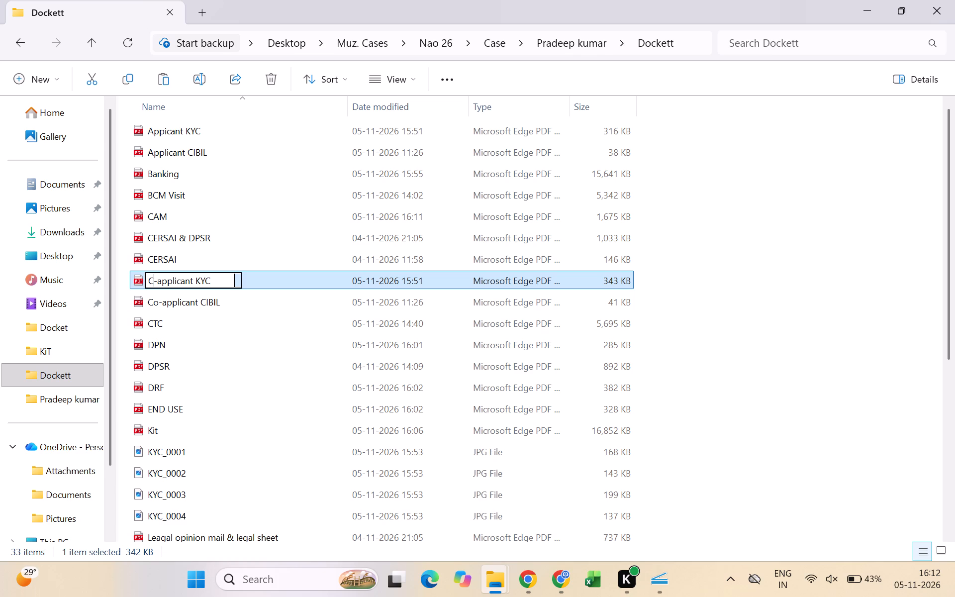
left_click(162, 281)
key("o")
key("BackSpace")
key("Left")
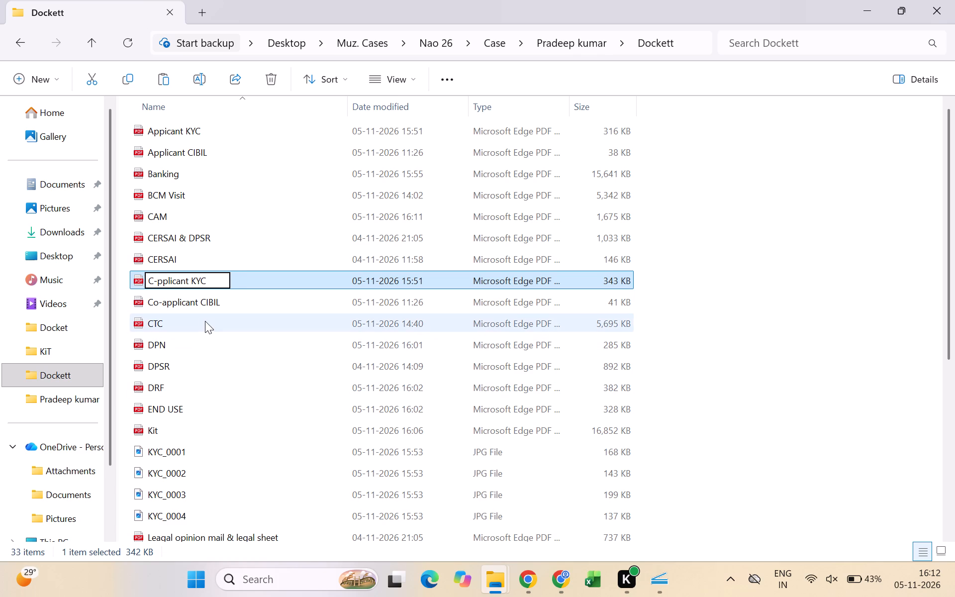
key("o")
left_click(261, 369)
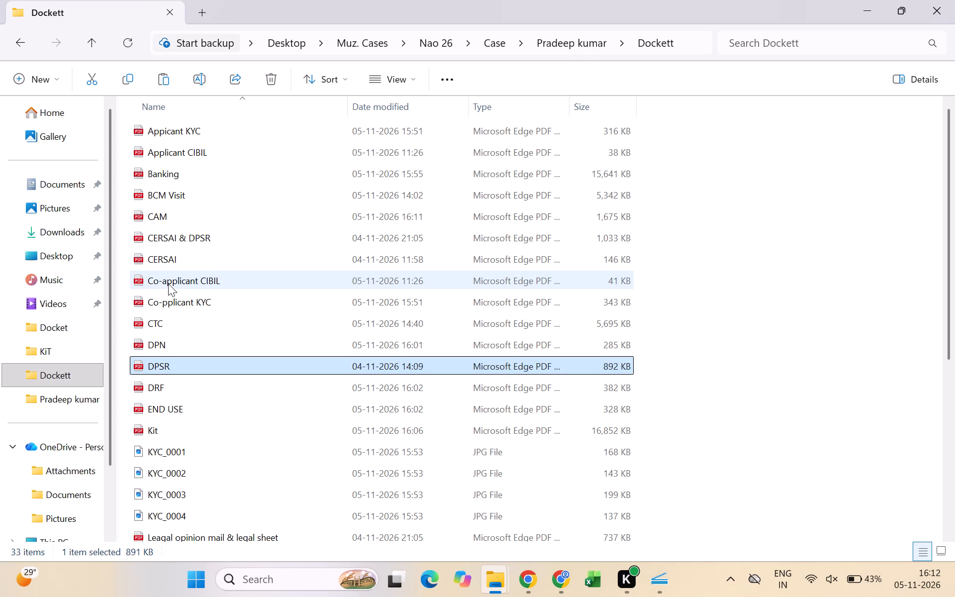
Review the full list of files in the Dockett folder to check which docket documents are present.
scroll(285, 421, "down", 5)
scroll(285, 421, "up", 7)
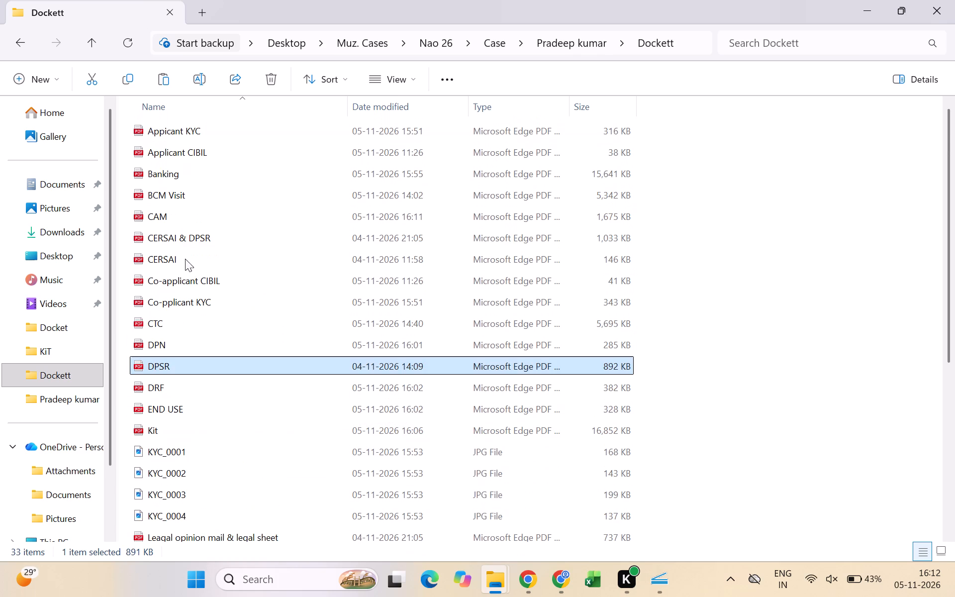
left_click(241, 204)
scroll(255, 349, "down", 7)
scroll(255, 349, "up", 6)
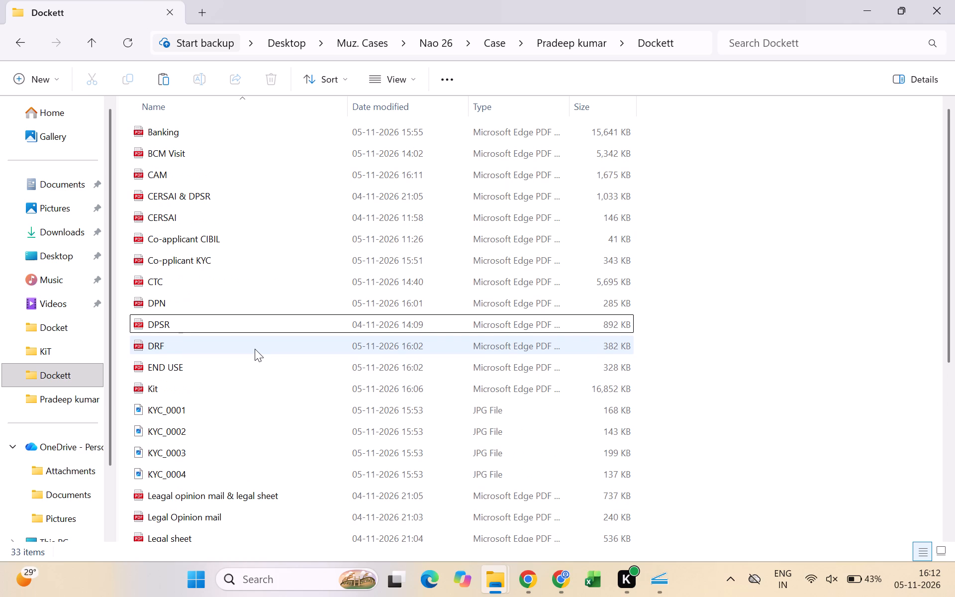
scroll(349, 444, "down", 6)
scroll(349, 444, "up", 8)
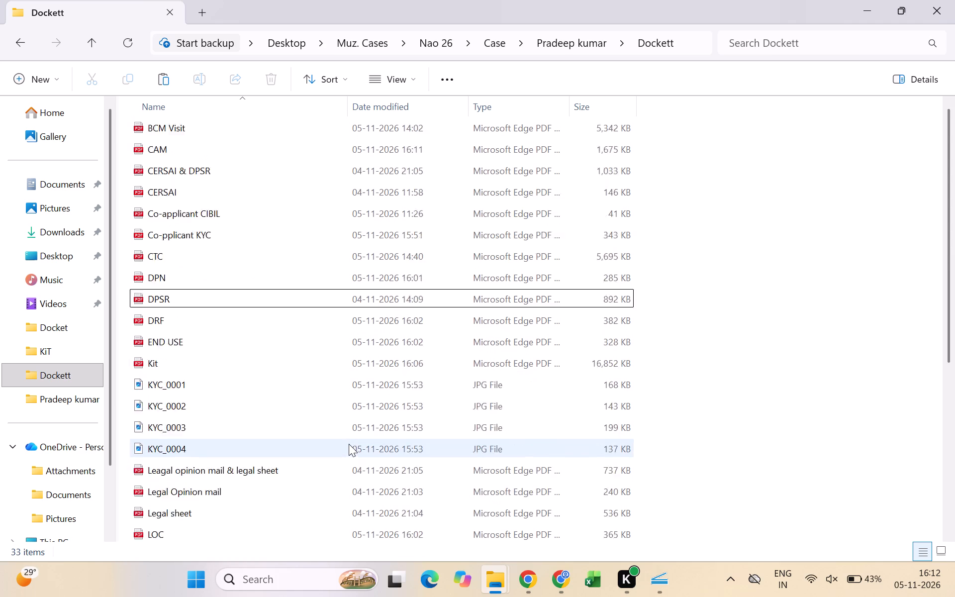
scroll(349, 444, "up", 2)
scroll(274, 437, "down", 5)
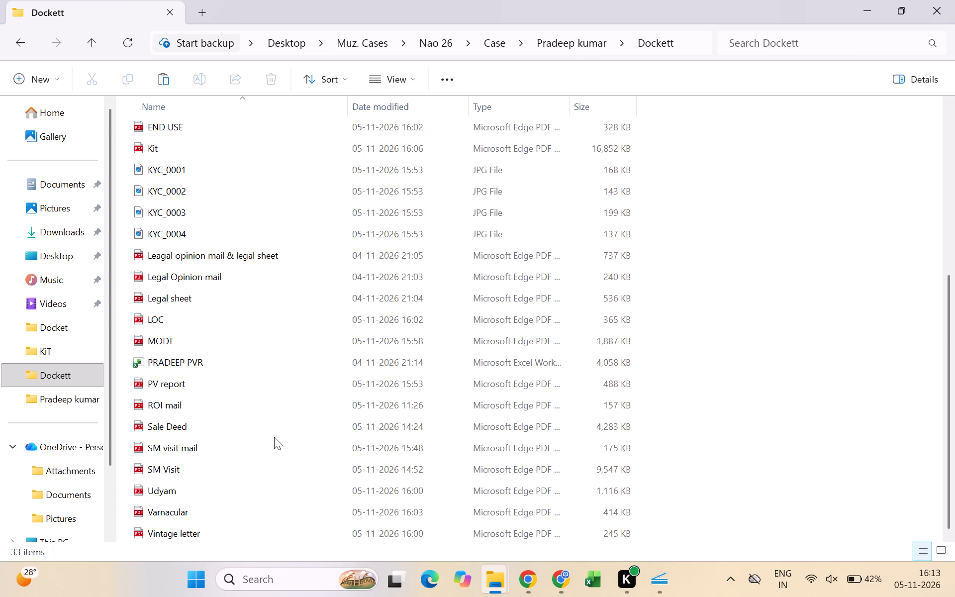
scroll(348, 408, "up", 2)
scroll(348, 408, "down", 5)
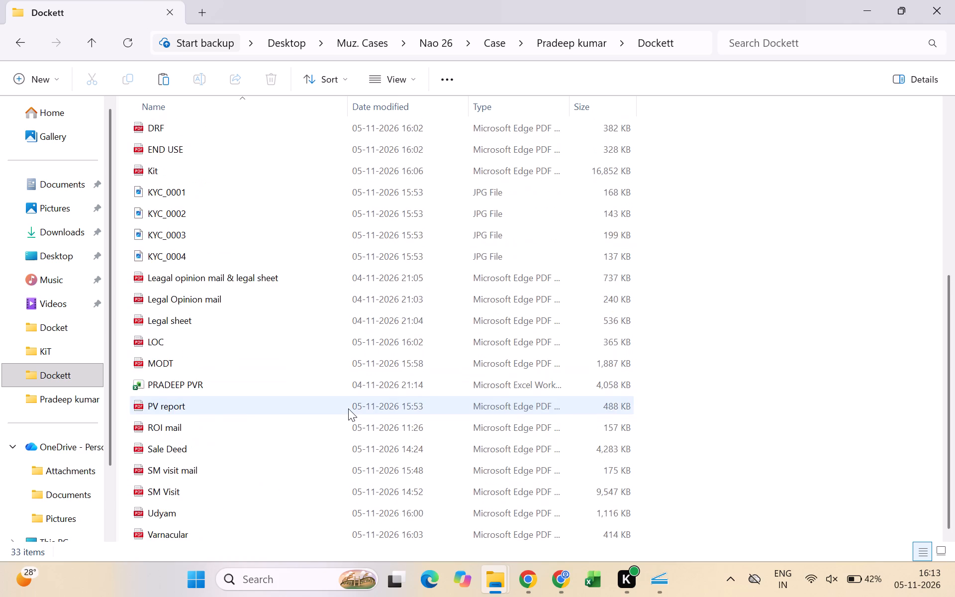
scroll(348, 408, "up", 8)
scroll(348, 408, "down", 16)
scroll(348, 408, "down", 7)
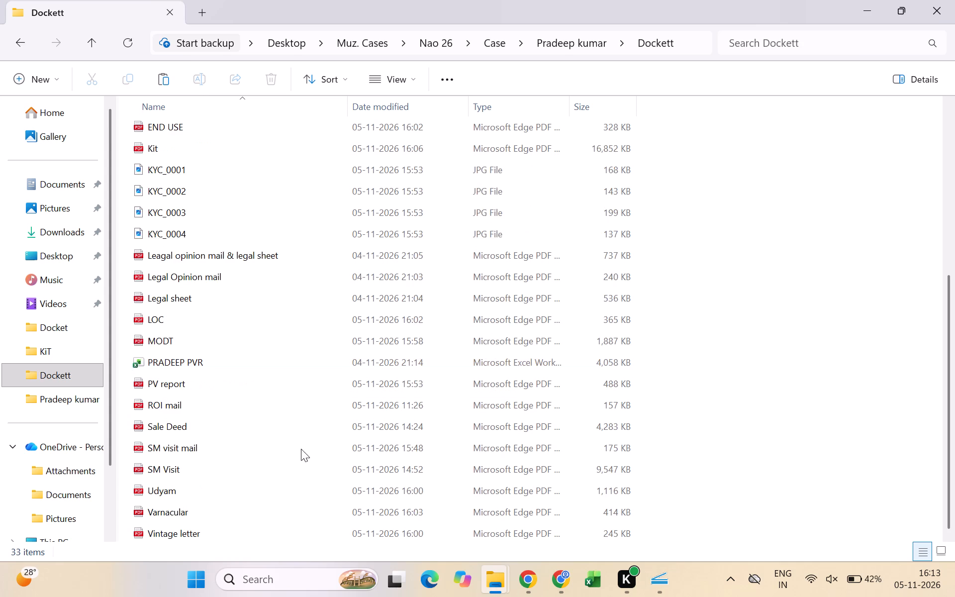
scroll(273, 461, "up", 7)
scroll(273, 461, "down", 10)
scroll(273, 461, "up", 10)
scroll(273, 461, "down", 12)
scroll(273, 461, "up", 11)
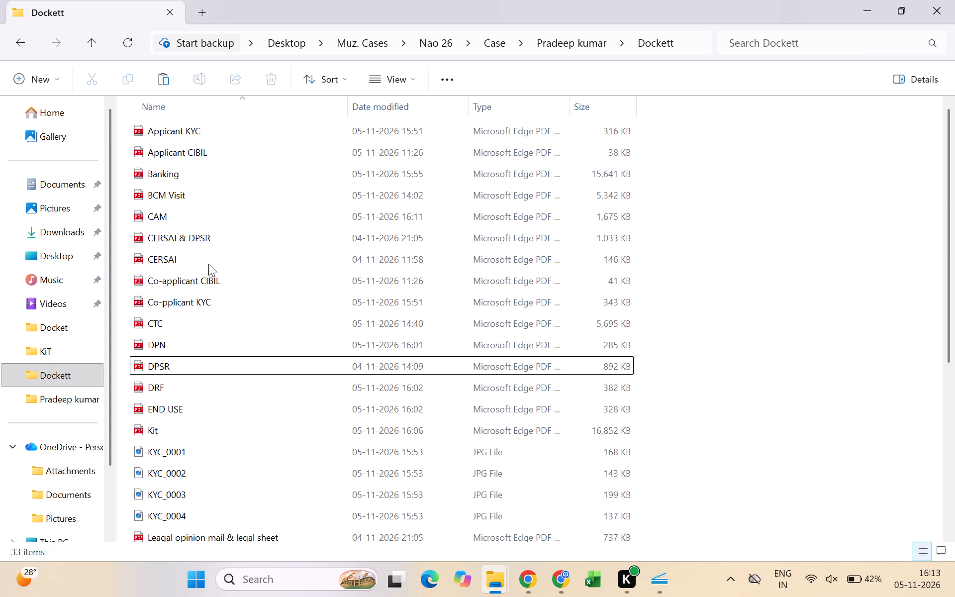
Look through the Dockett folder's file list again to check which docket documents are present.
scroll(238, 400, "up", 6)
scroll(212, 404, "down", 5)
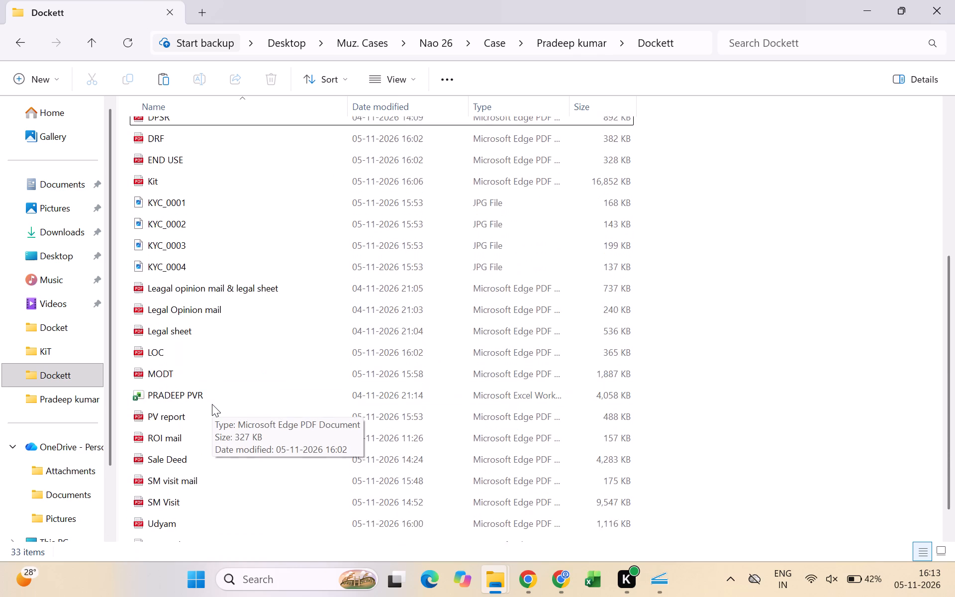
scroll(212, 404, "down", 4)
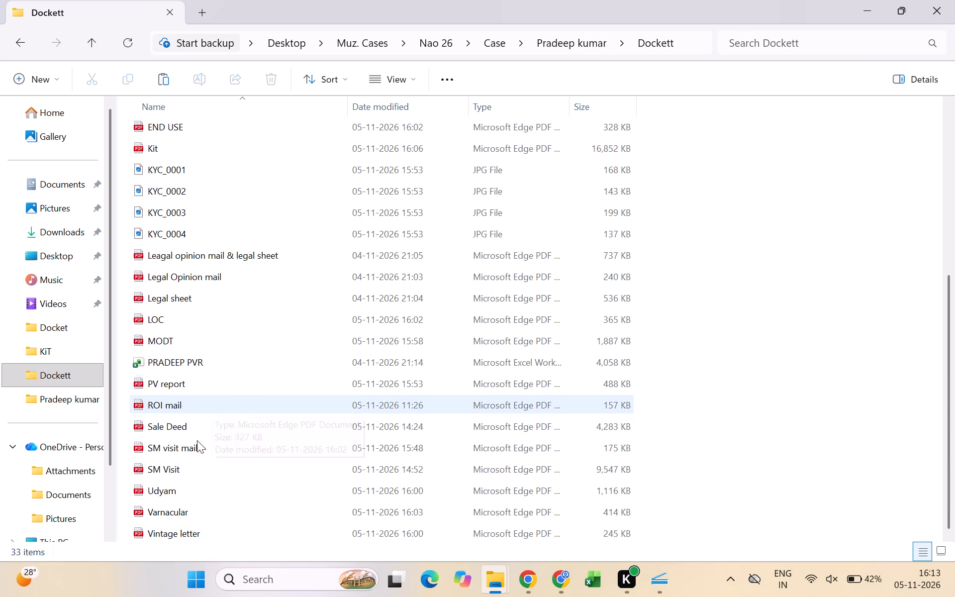
scroll(203, 470, "down", 7)
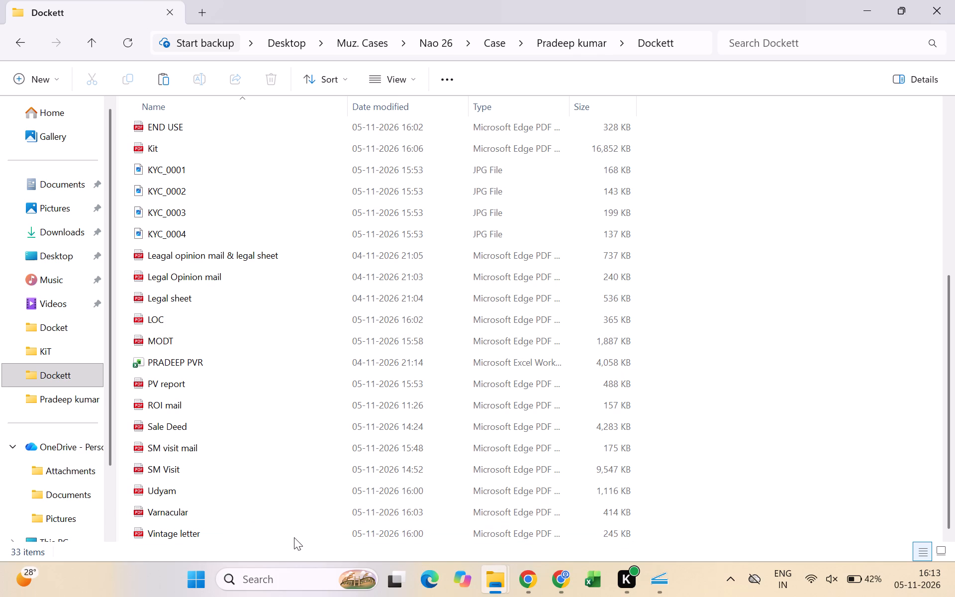
Switch to Chrome and copy the System TRN from the CAM's primary applicant details.
left_click(528, 577)
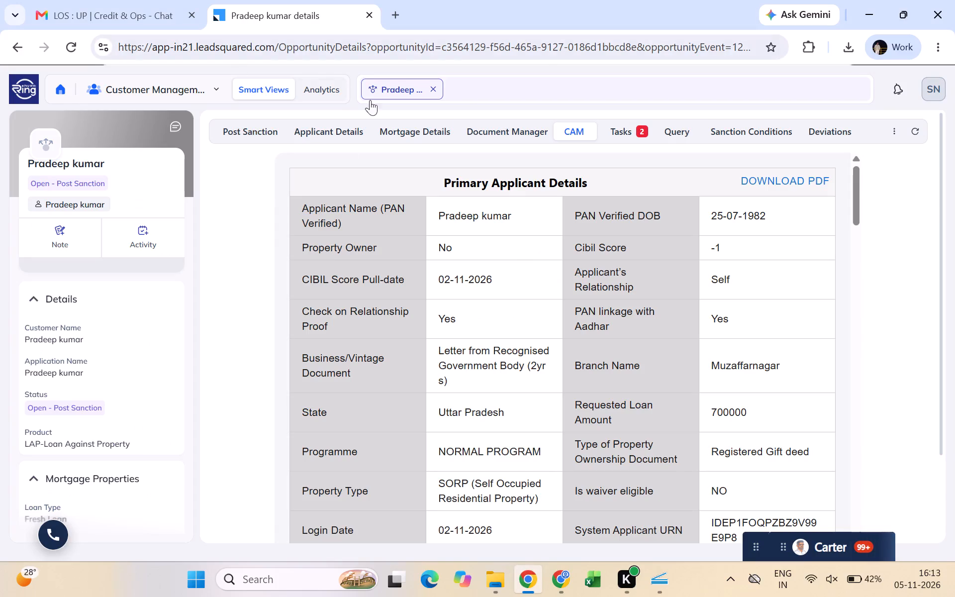
scroll(517, 482, "down", 1)
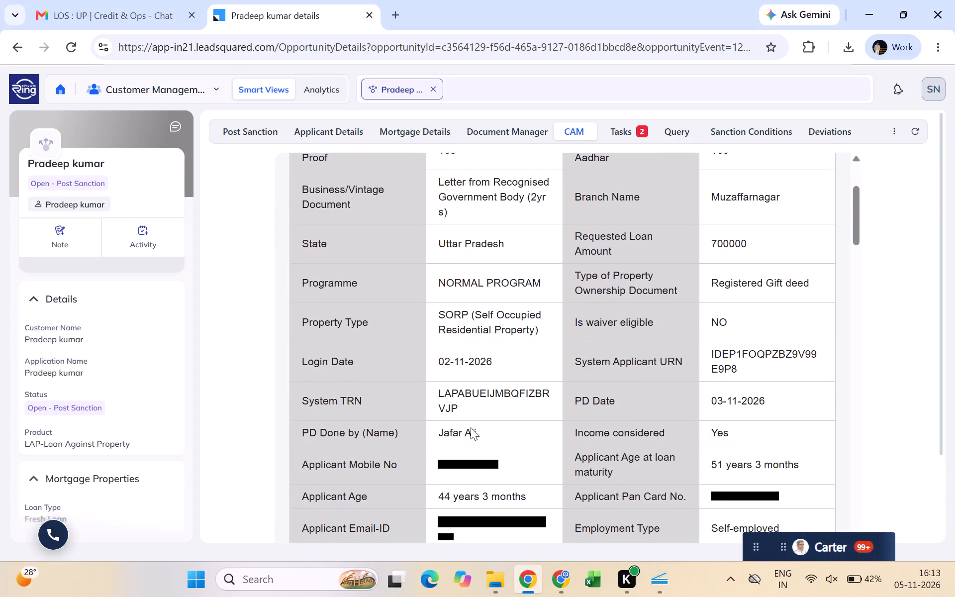
double_click(506, 395)
key("ctrl+c")
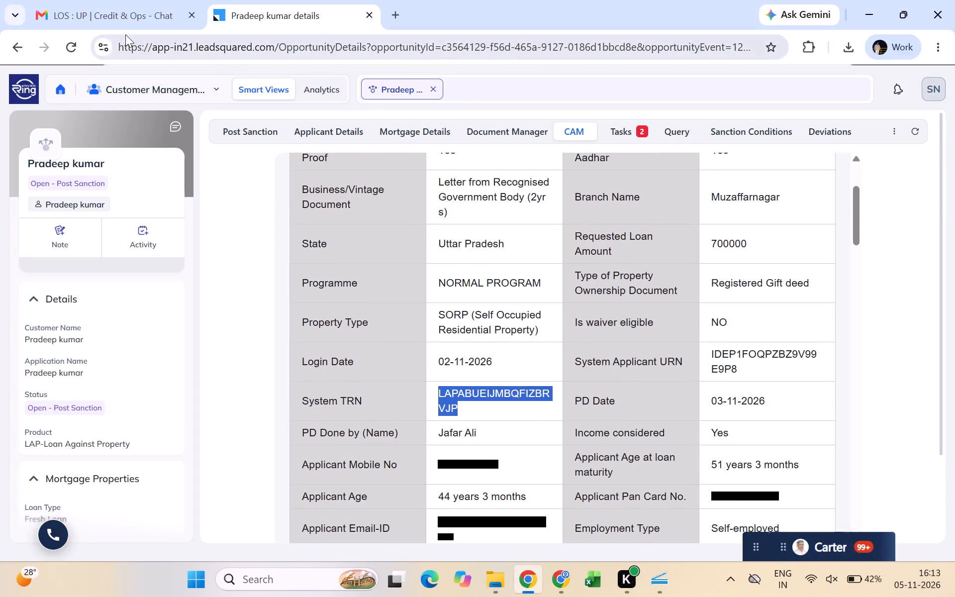
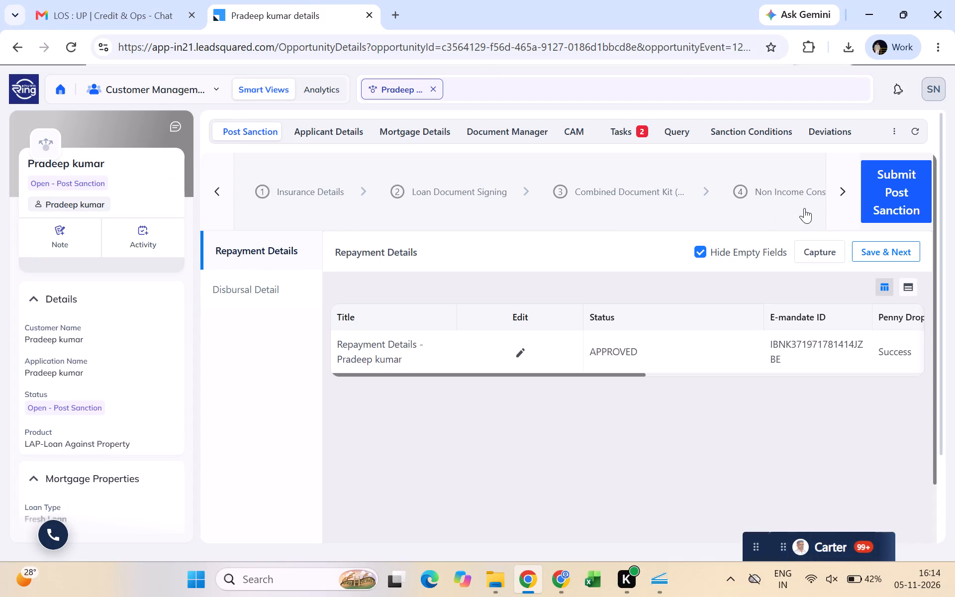
Switch to LeadSquared and open the Document Update & Cleanup stage of the Post Sanction workflow.
scroll(771, 198, "left", 6)
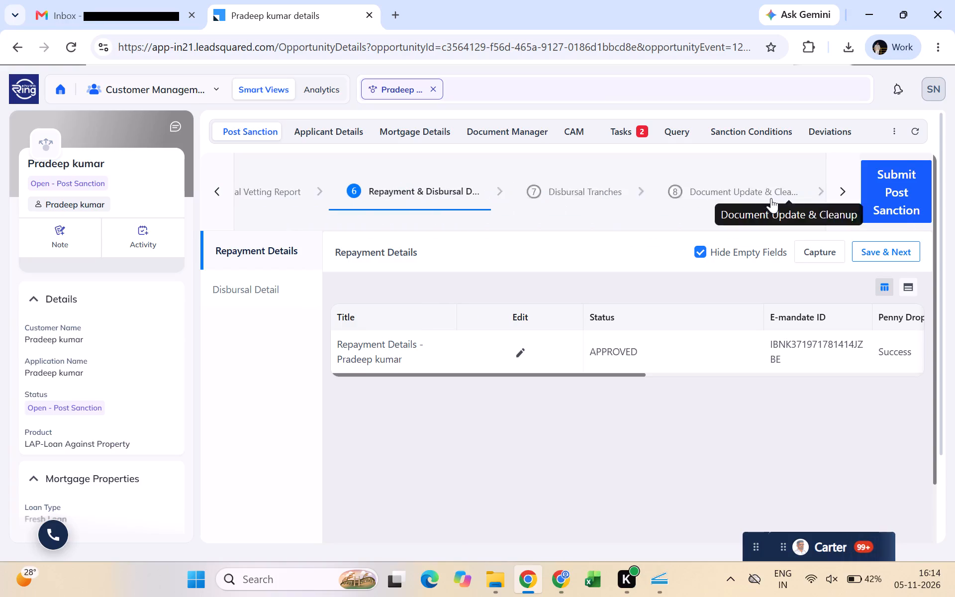
scroll(771, 198, "left", 1)
double_click(628, 194)
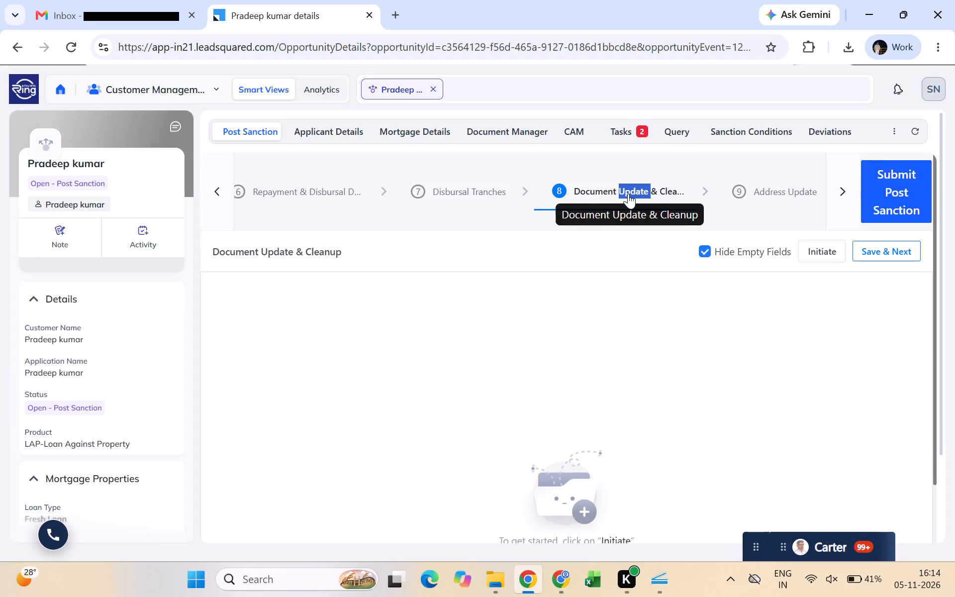
key("space")
left_click(628, 194)
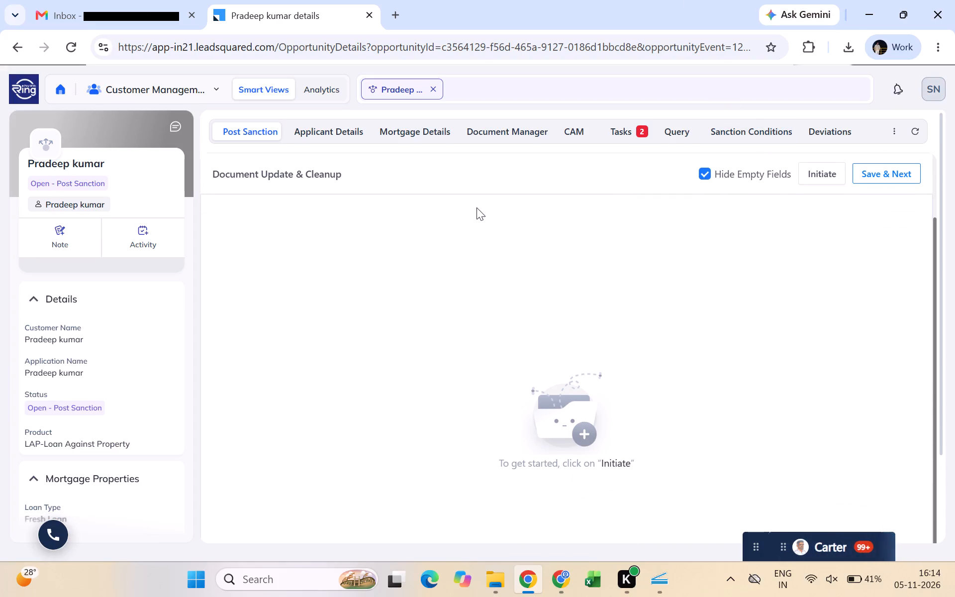
scroll(378, 213, "up", 7)
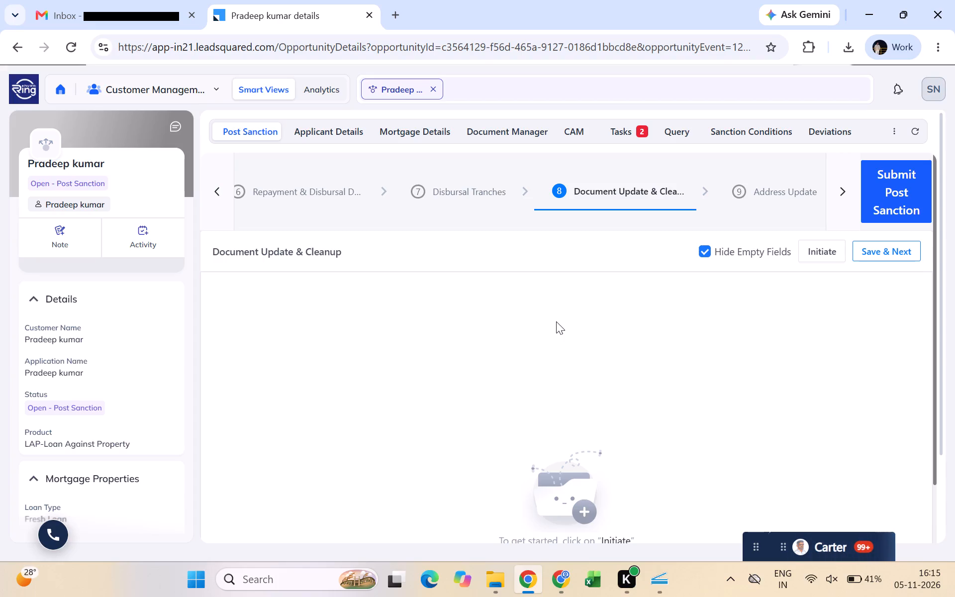
Initiate a Reports document entry of type Legal Opinion, upload Leagal opinion mail & legal sheet from the Dockett folder, and save it.
left_click(810, 255)
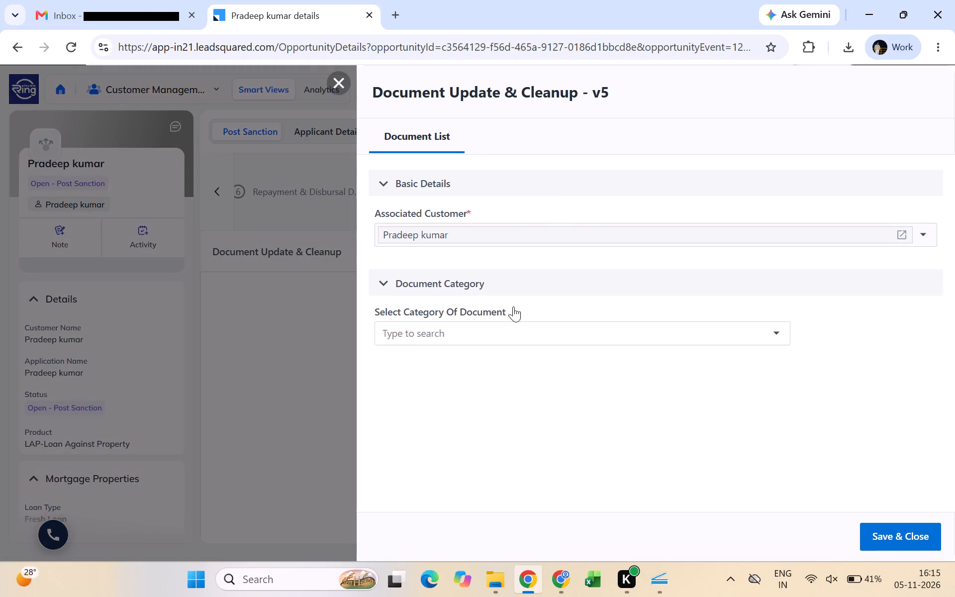
left_click(503, 328)
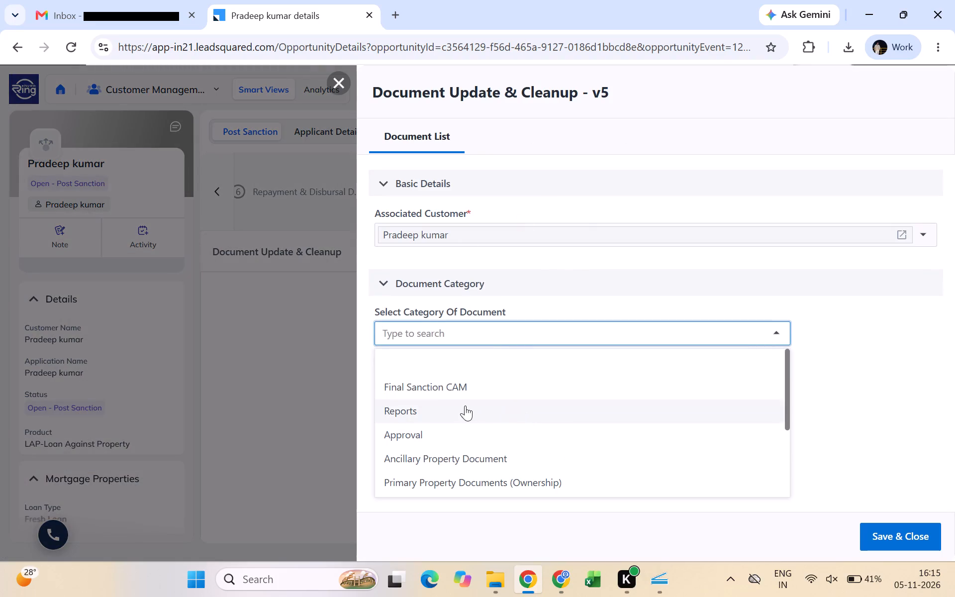
left_click(465, 405)
scroll(579, 386, "down", 1)
left_click(501, 397)
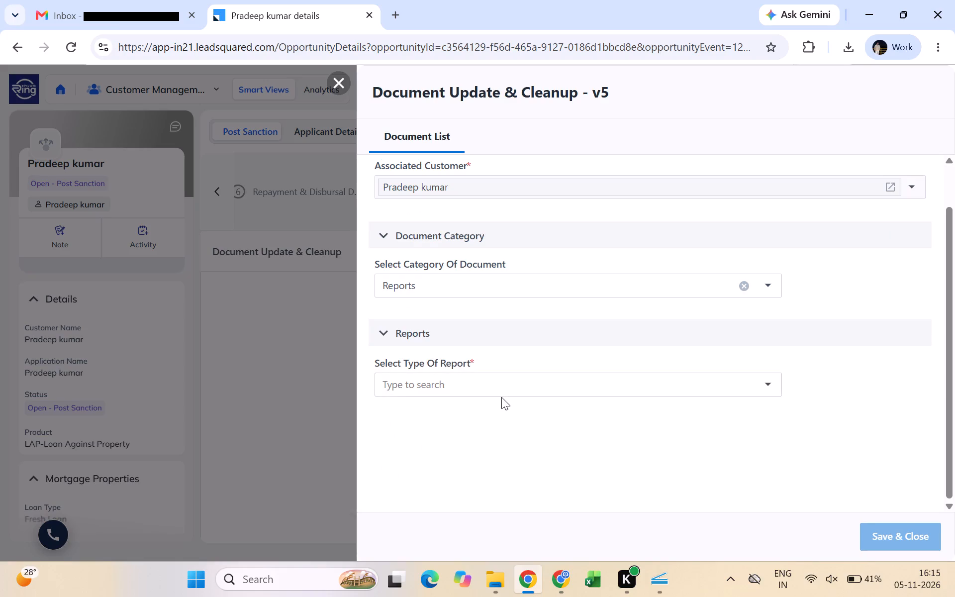
left_click(543, 384)
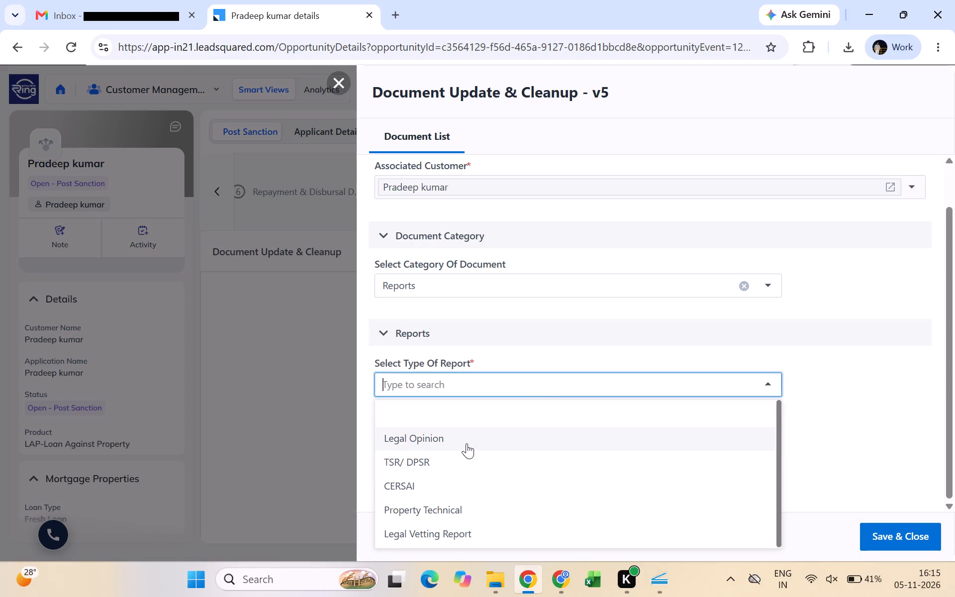
left_click(467, 443)
scroll(564, 401, "down", 2)
left_click(506, 375)
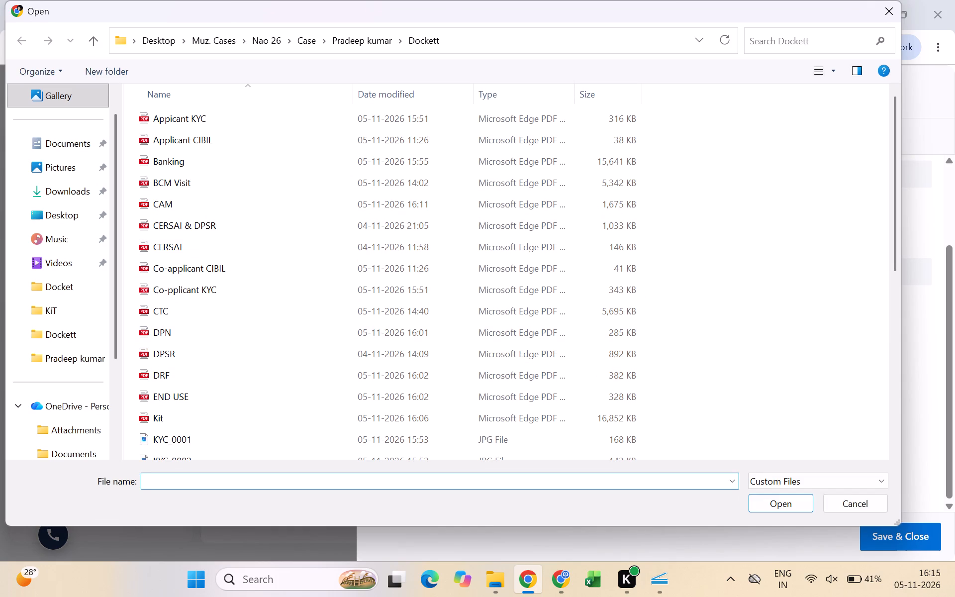
scroll(235, 485, "down", 2)
scroll(253, 380, "down", 2)
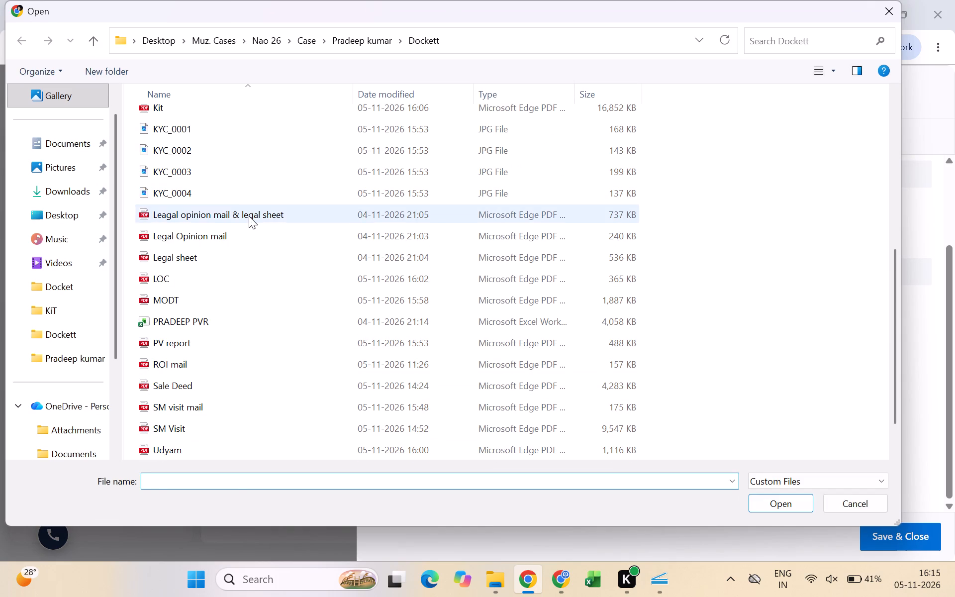
left_click(249, 216)
left_click(771, 515)
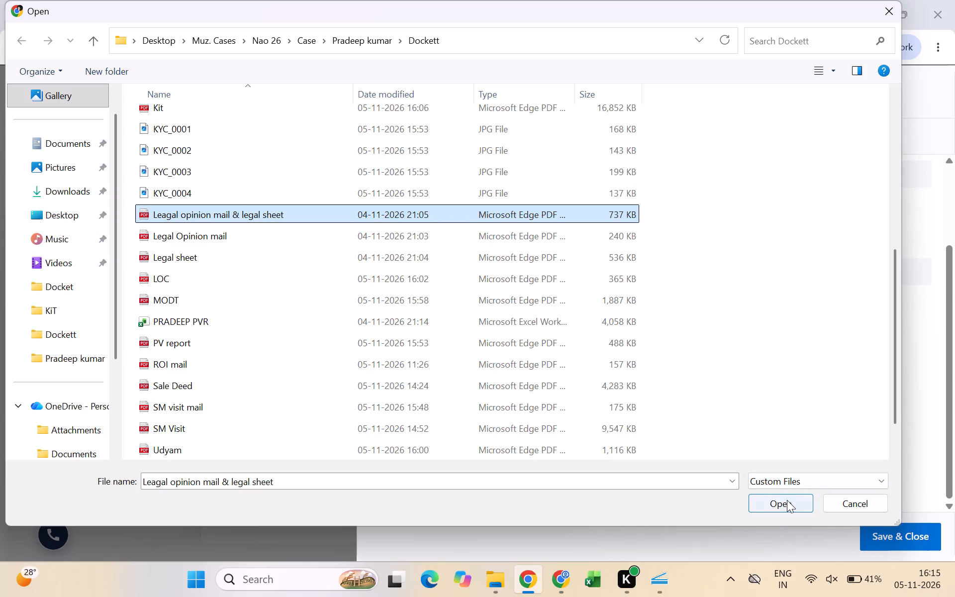
left_click(786, 500)
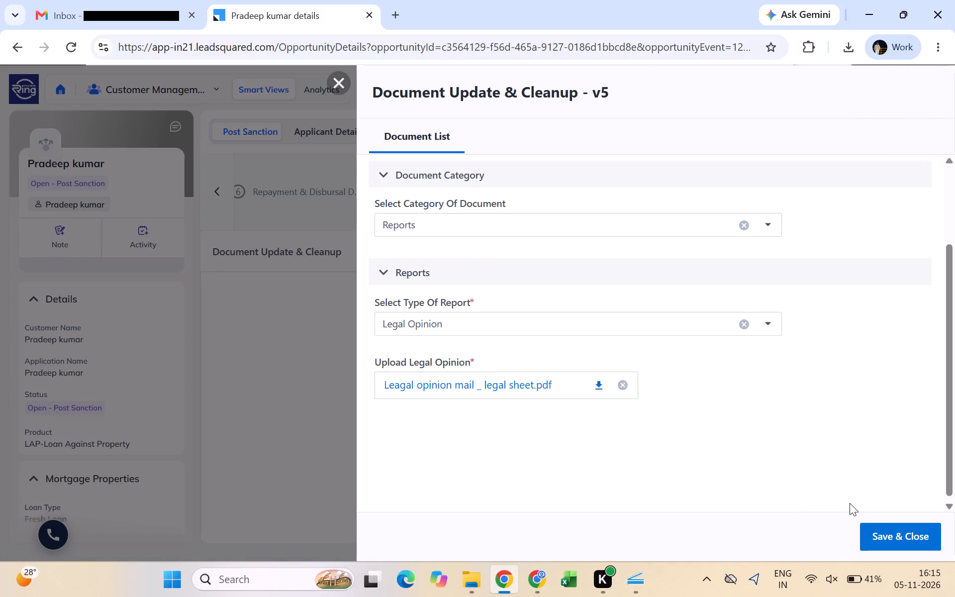
scroll(850, 503, "down", 1)
left_click(902, 530)
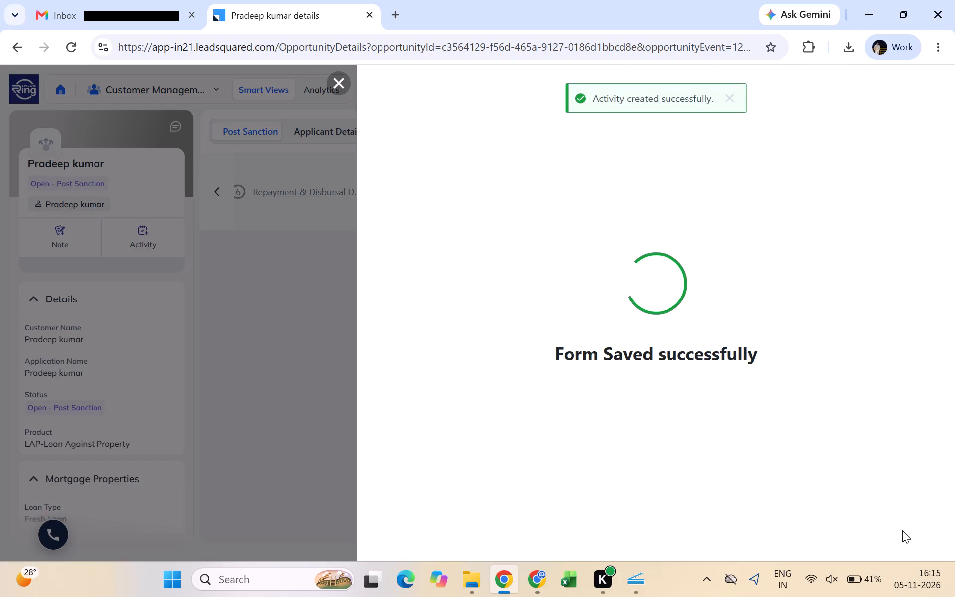
Initiate another Reports document entry of type TSR/ DPSR, upload the DPSR PDF from the Dockett folder, and save it.
left_click(822, 252)
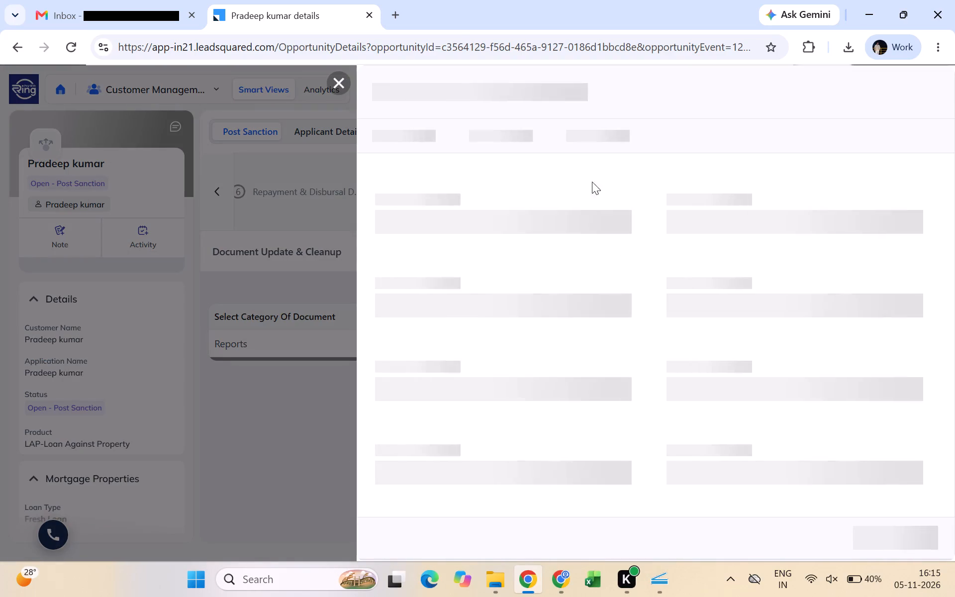
left_click_drag(433, 336, 523, 377)
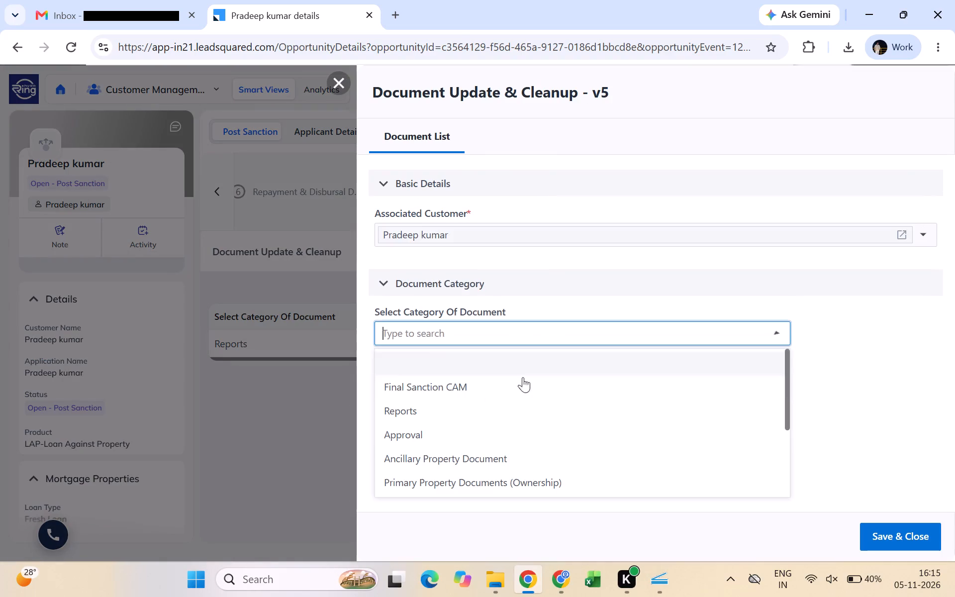
left_click_drag(523, 377, 443, 414)
left_click(443, 414)
scroll(538, 380, "down", 2)
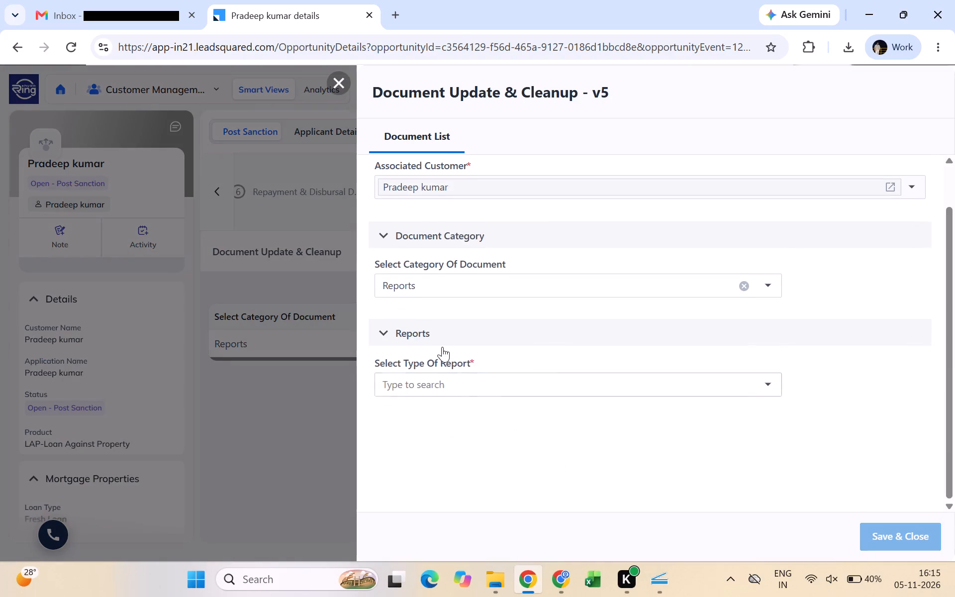
left_click(455, 377)
left_click(432, 462)
scroll(432, 462, "down", 2)
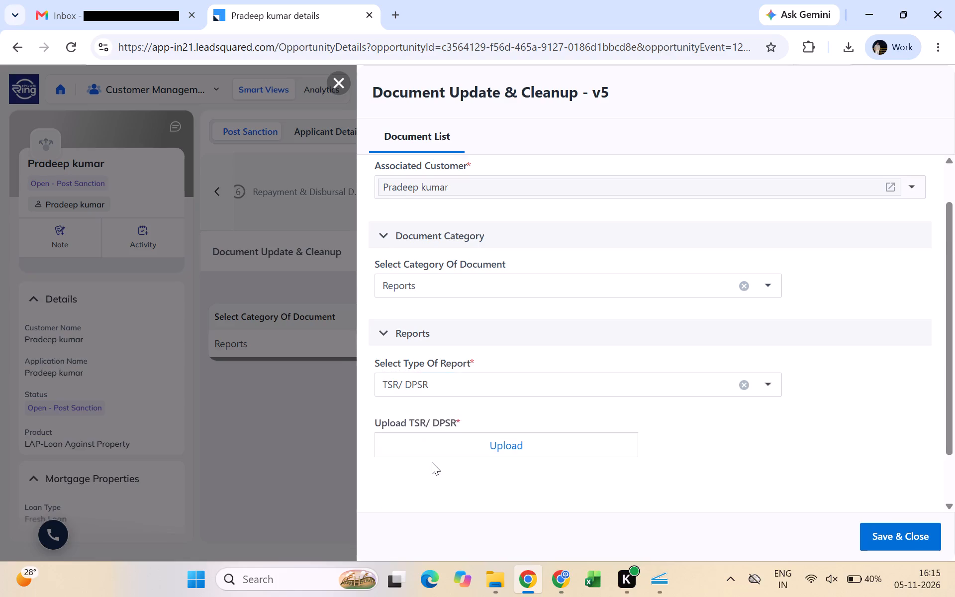
scroll(432, 462, "down", 3)
left_click(519, 392)
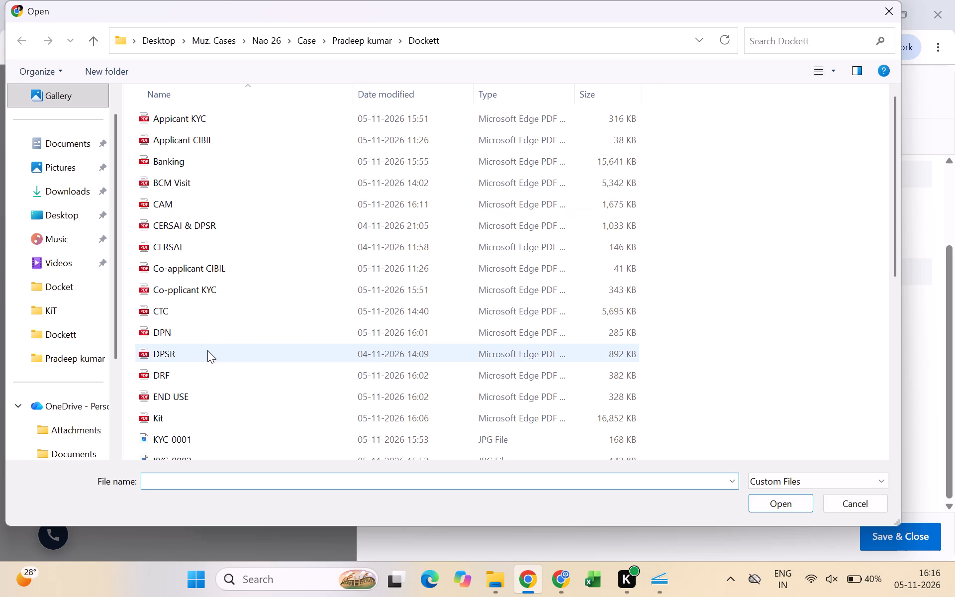
left_click(208, 353)
left_click(776, 503)
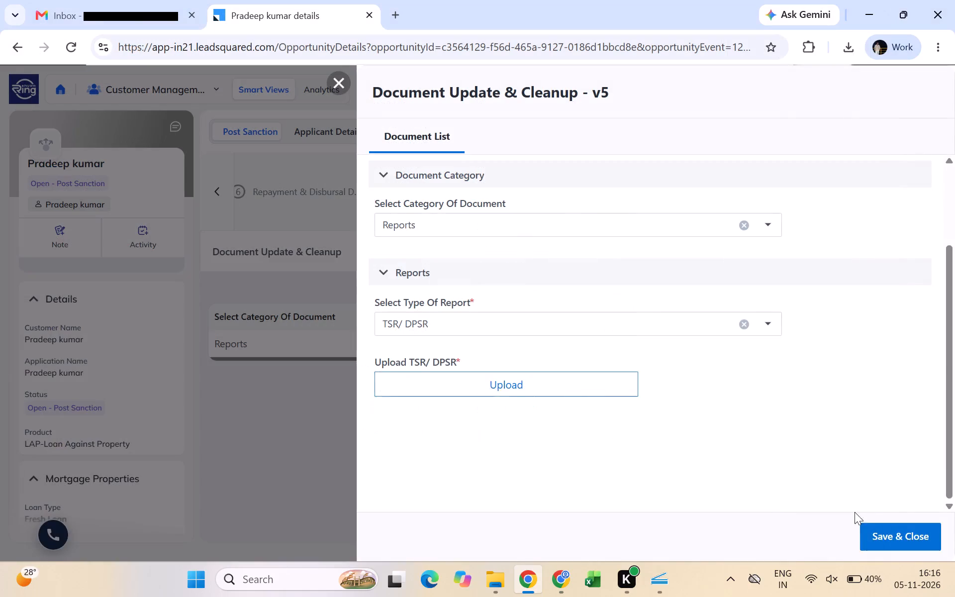
left_click(889, 539)
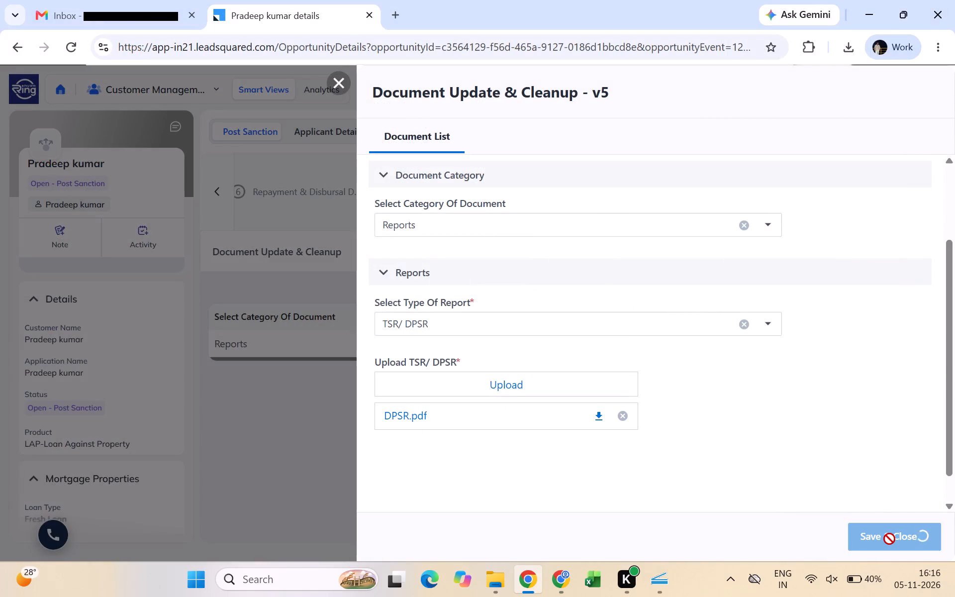
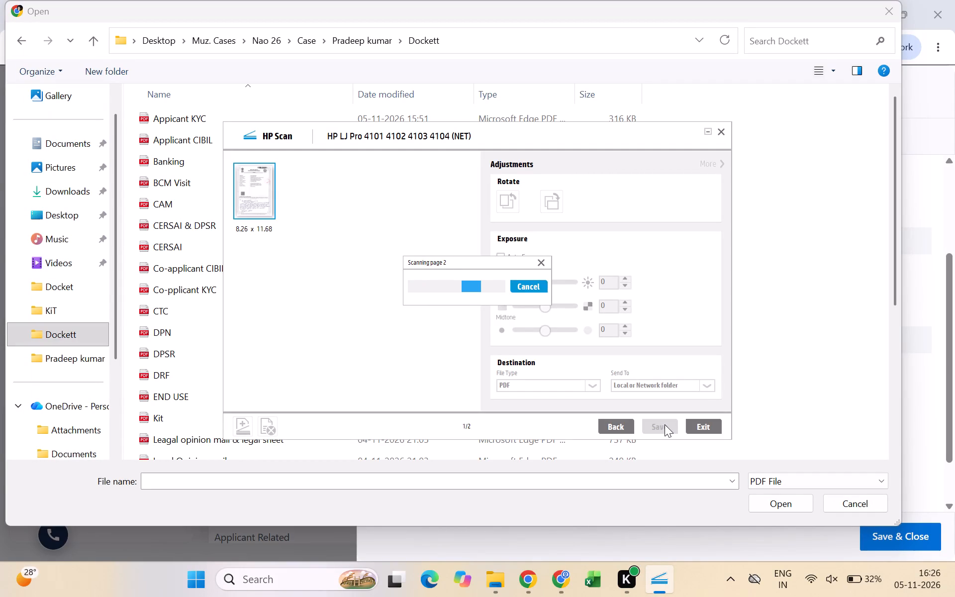
Save the scanned page as a PDF named 100 Stamp in the Dockett folder.
left_click(665, 424)
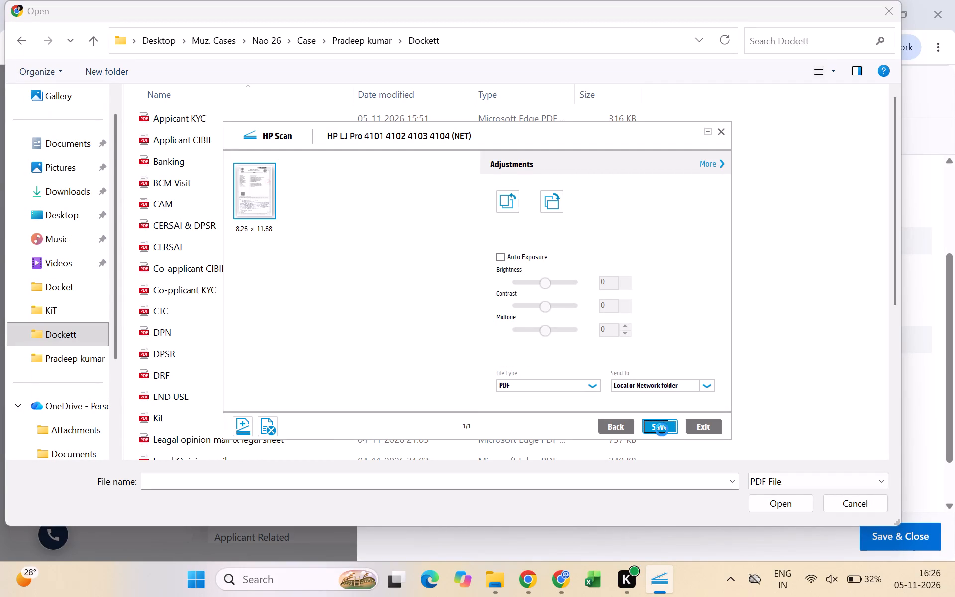
key("BackSpace")
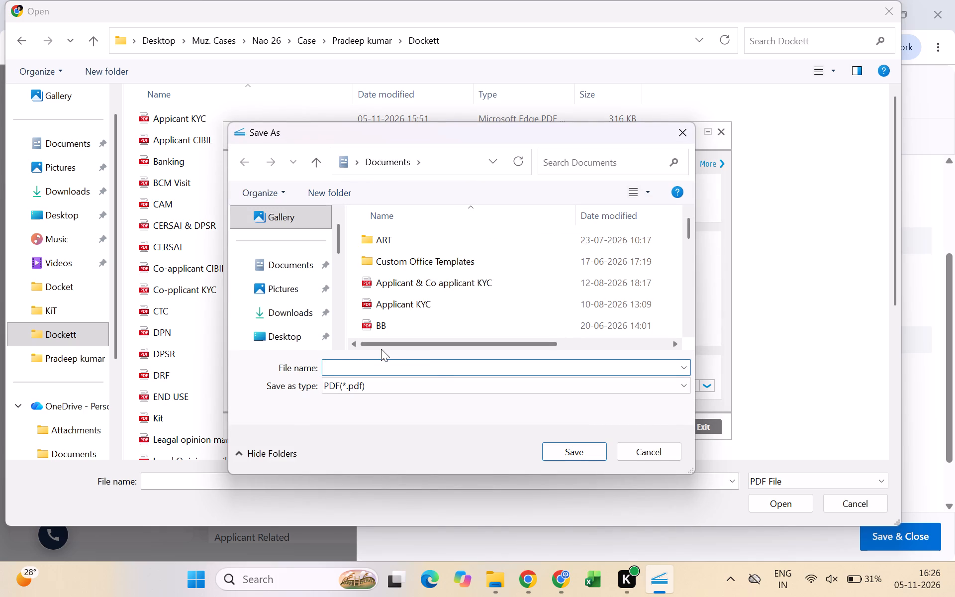
type("100 S")
type("tamp")
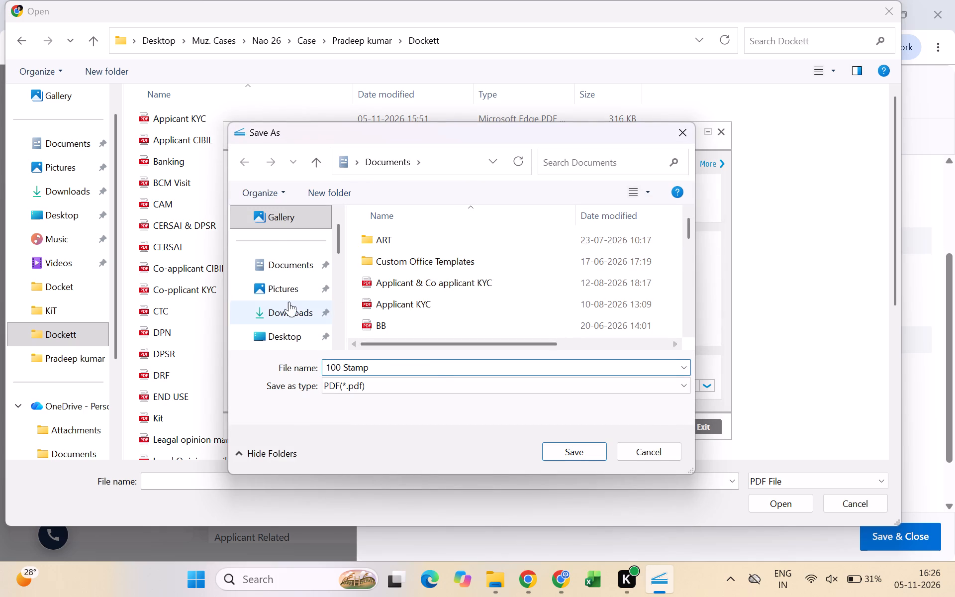
scroll(287, 304, "down", 1)
double_click(292, 238)
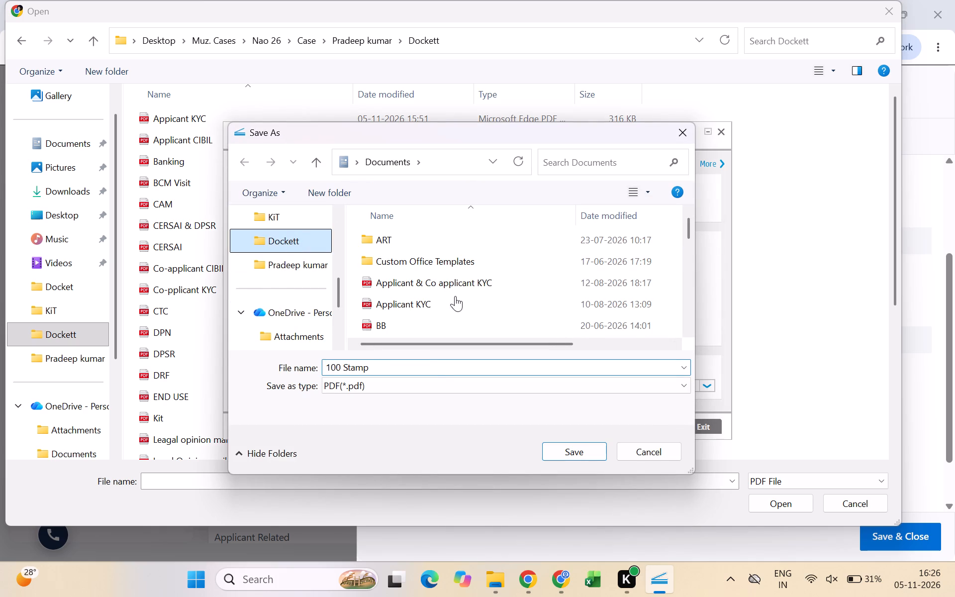
scroll(456, 297, "down", 20)
scroll(456, 297, "down", 14)
left_click(565, 450)
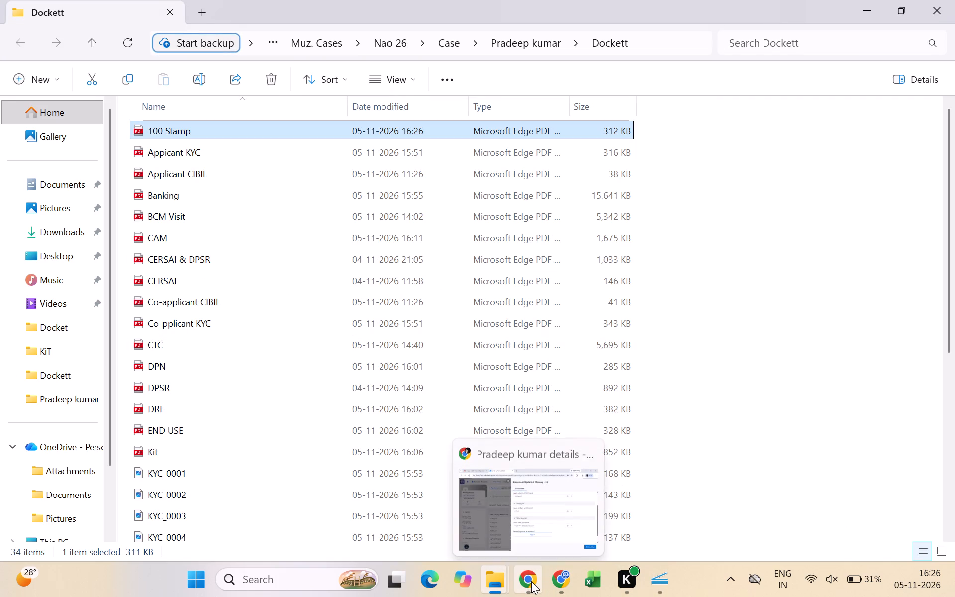
Return to the Ancillary Kit entry, upload 100 Stamp from the Dockett folder as the registered reconveyance, preview it, and save the entry.
left_click(531, 581)
scroll(405, 313, "up", 7)
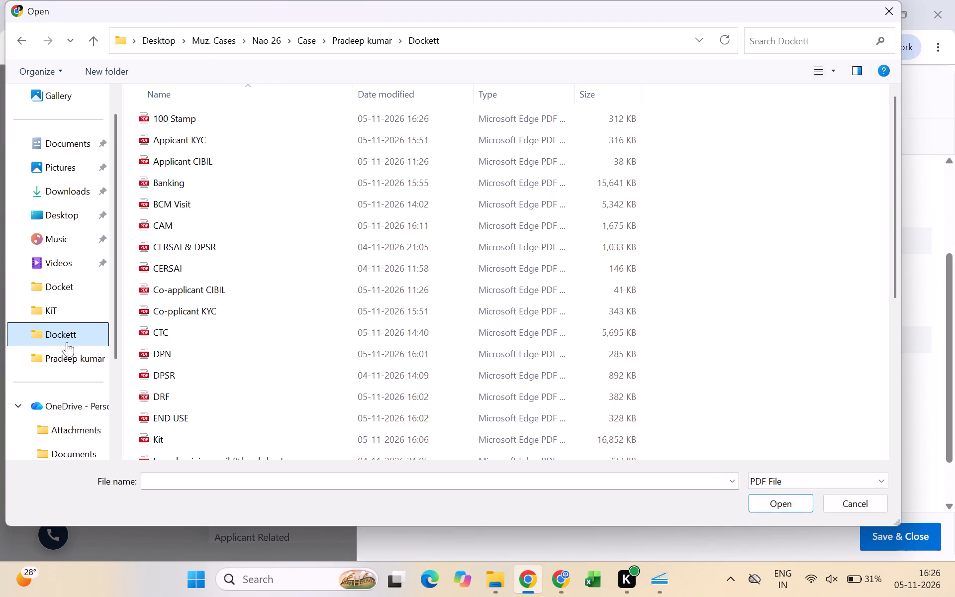
double_click(67, 342)
left_click(240, 128)
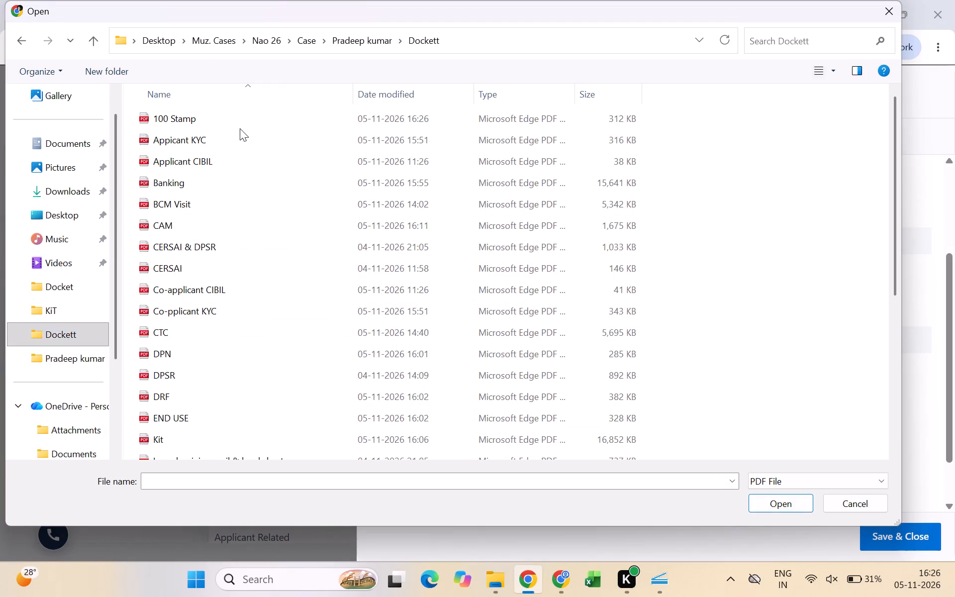
left_click(244, 118)
left_click(769, 506)
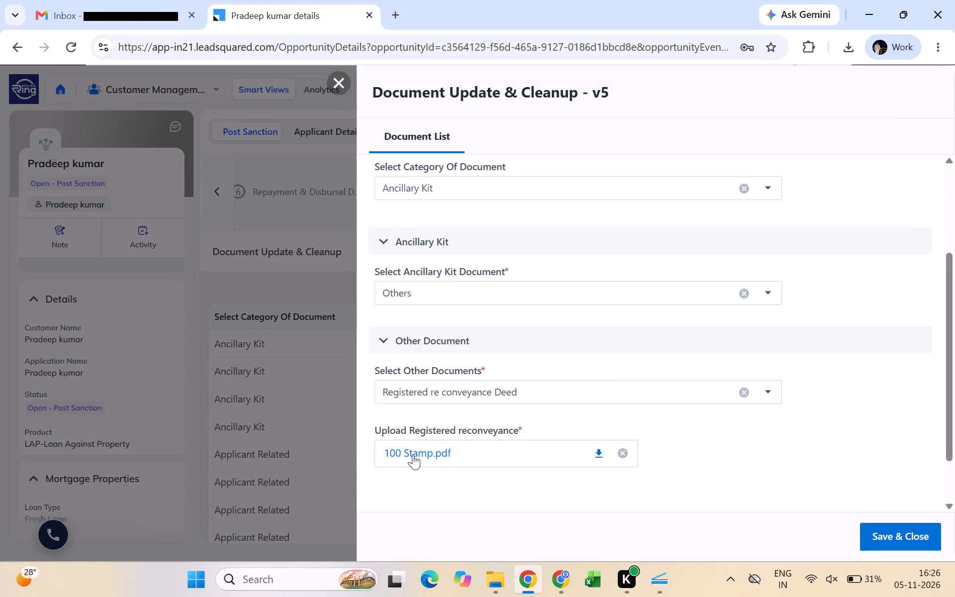
left_click(413, 454)
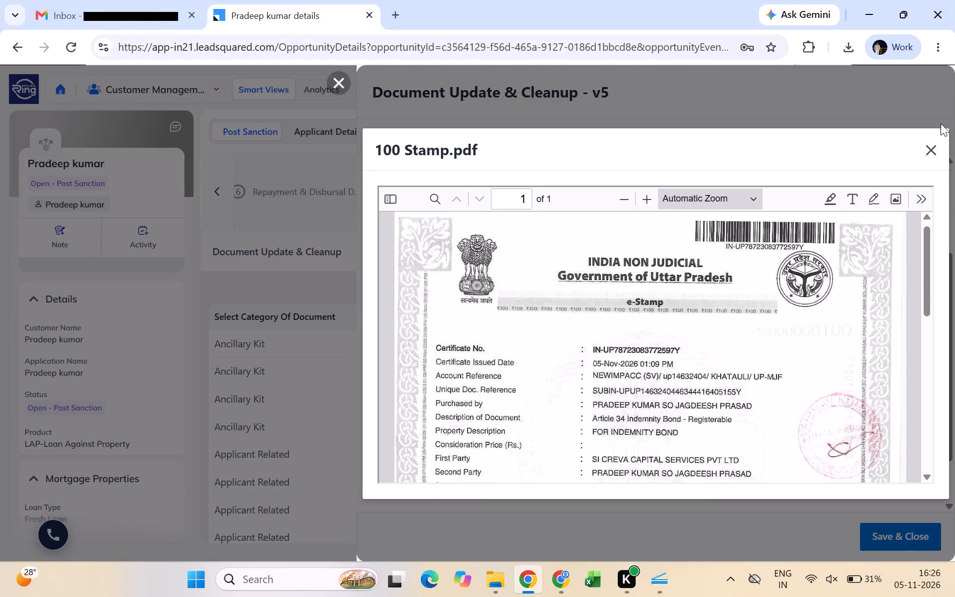
left_click(933, 142)
left_click(894, 532)
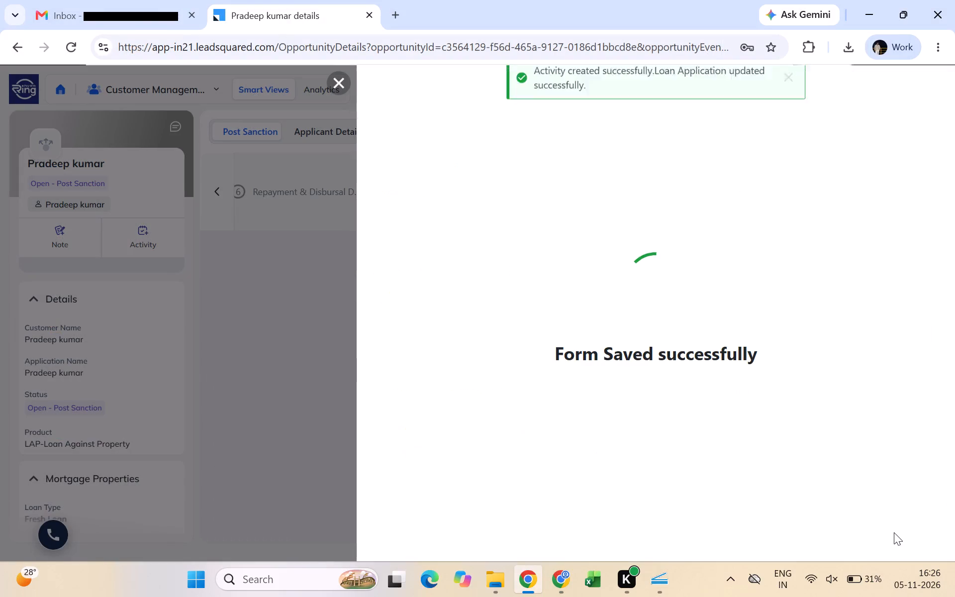
Initiate a new document entry with category Other Document and type Registered re conveyance Deed.
left_click(830, 242)
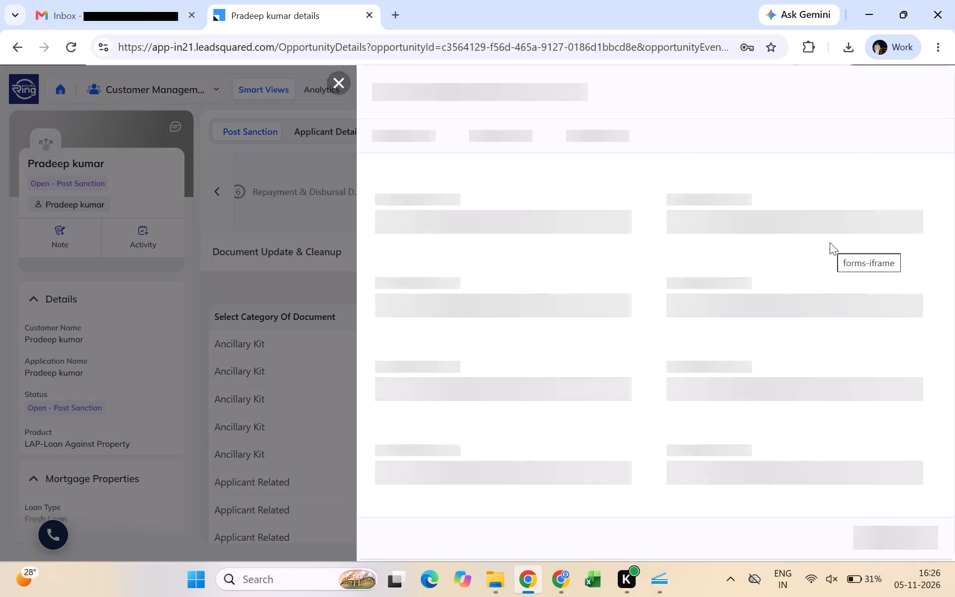
left_click_drag(494, 325, 475, 453)
scroll(475, 453, "down", 4)
left_click(460, 463)
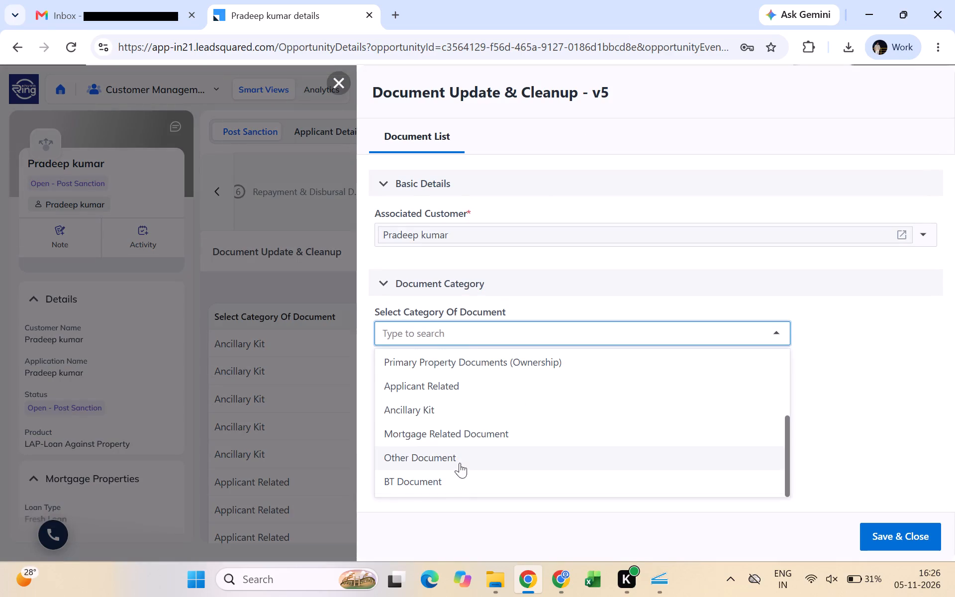
scroll(482, 457, "down", 2)
left_click(462, 385)
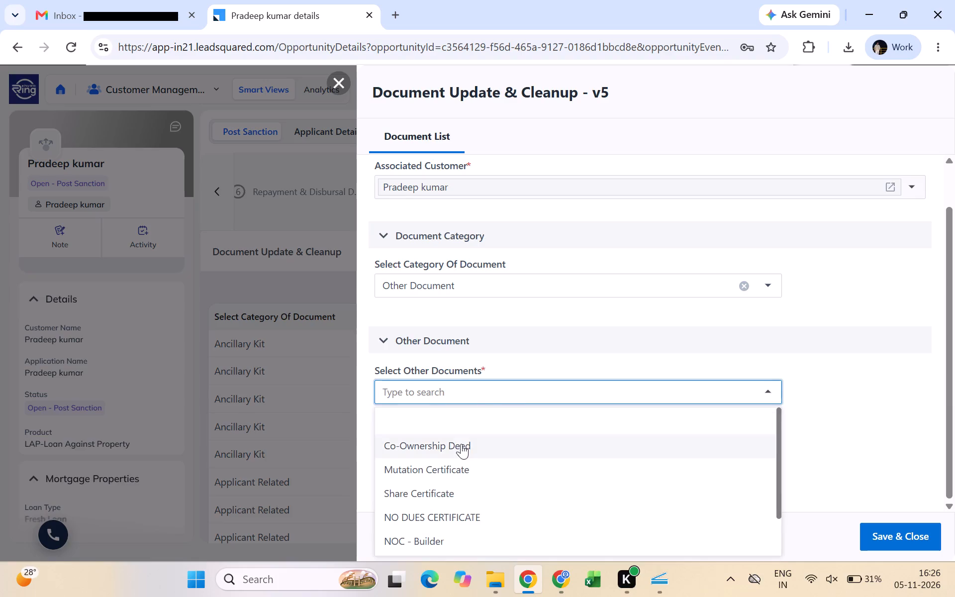
scroll(461, 444, "down", 4)
left_click(508, 548)
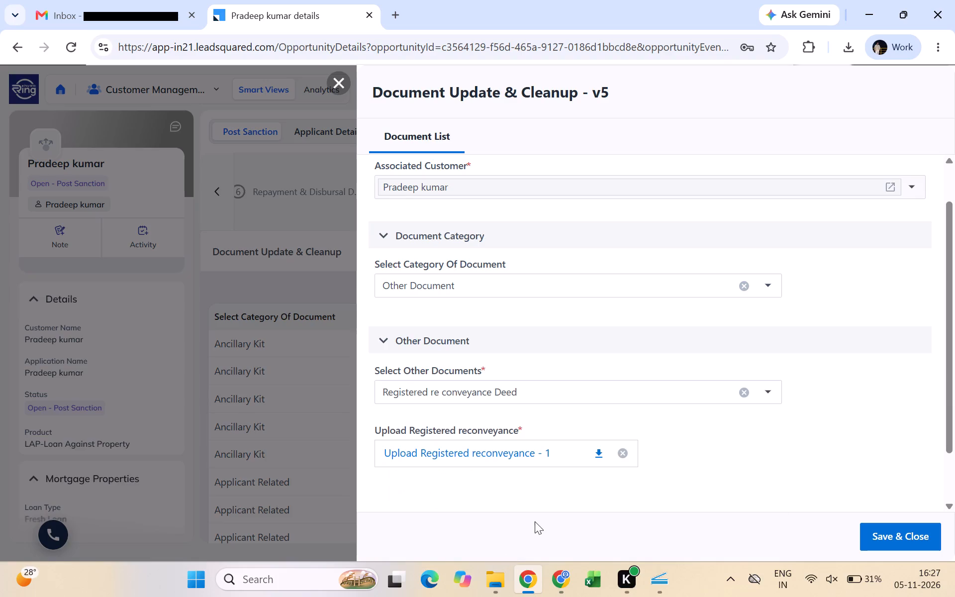
Replace the entry's attached reconveyance file with the 100 Stamp PDF from the Dockett folder and save the entry.
scroll(535, 521, "down", 5)
left_click(622, 448)
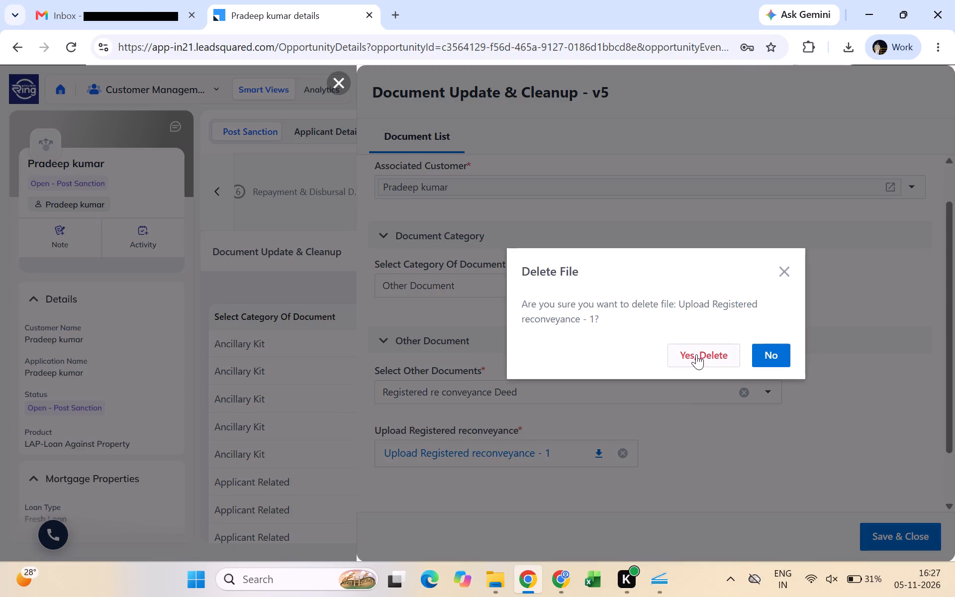
left_click(695, 354)
left_click(580, 448)
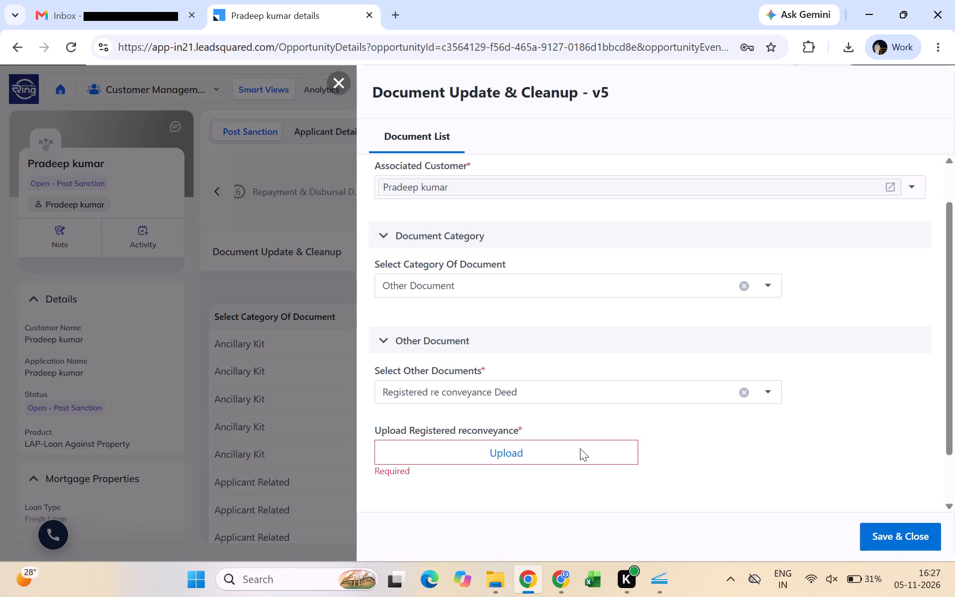
left_click(248, 111)
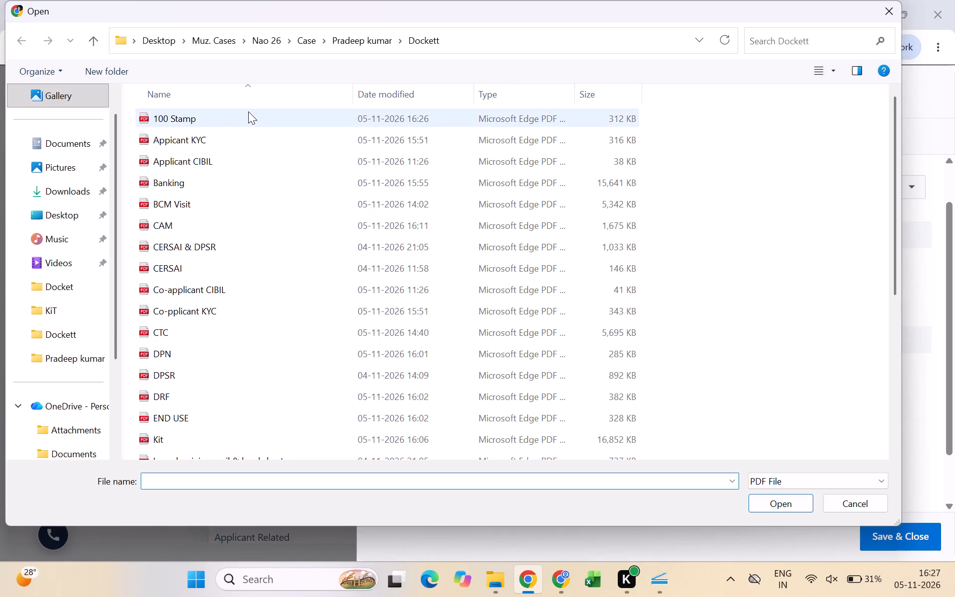
left_click(796, 500)
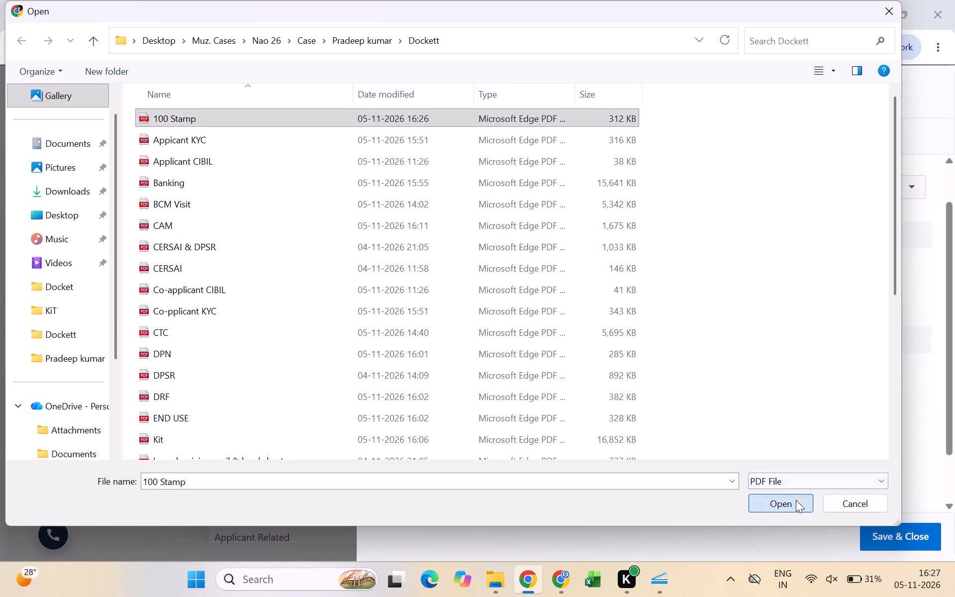
left_click(906, 532)
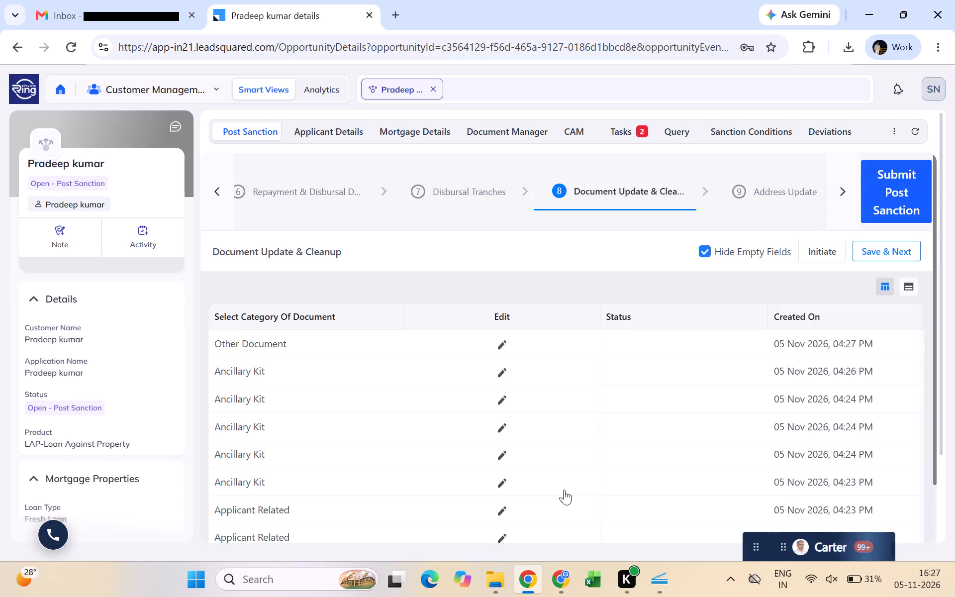
Initiate a Mortgage Related Document entry of type Mortgage - MODT / RM / EM executed deed.
scroll(551, 490, "down", 4)
scroll(551, 490, "up", 14)
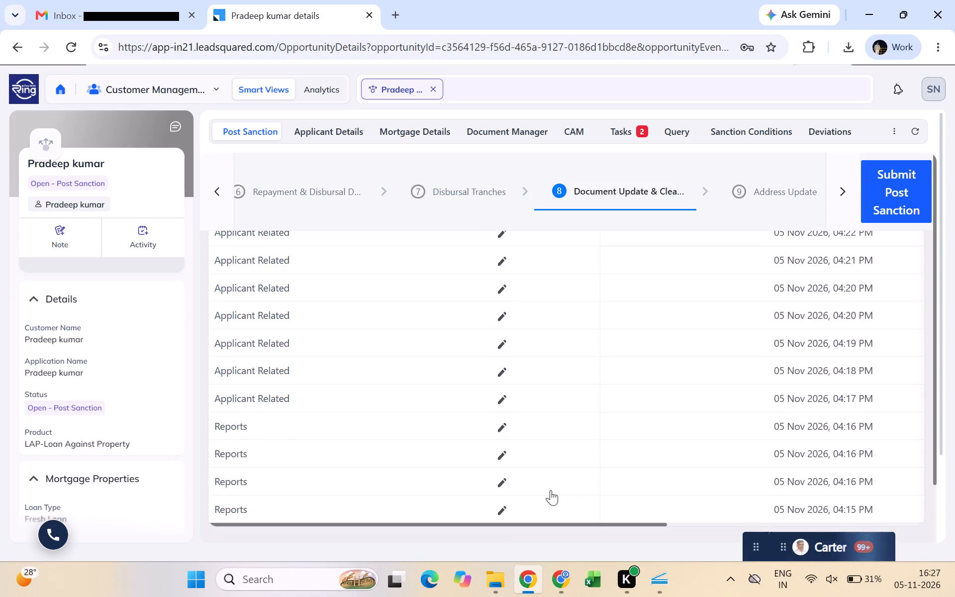
scroll(551, 490, "up", 6)
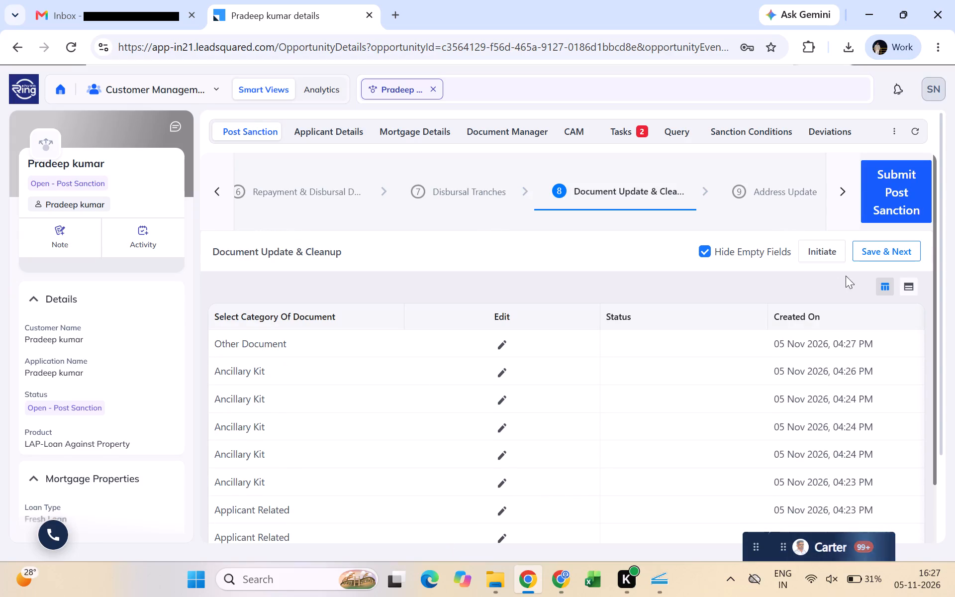
left_click(819, 251)
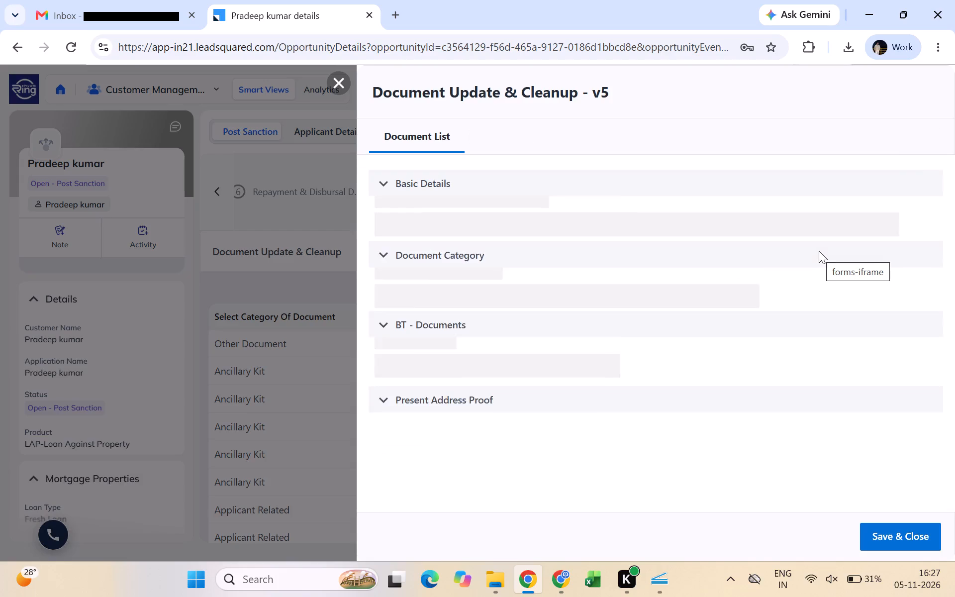
left_click(635, 329)
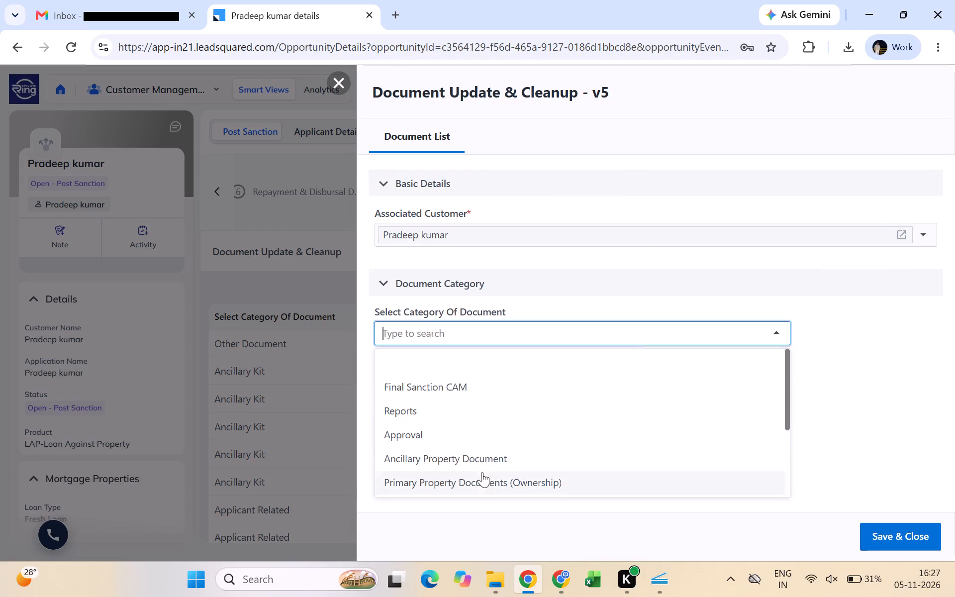
scroll(516, 467, "down", 2)
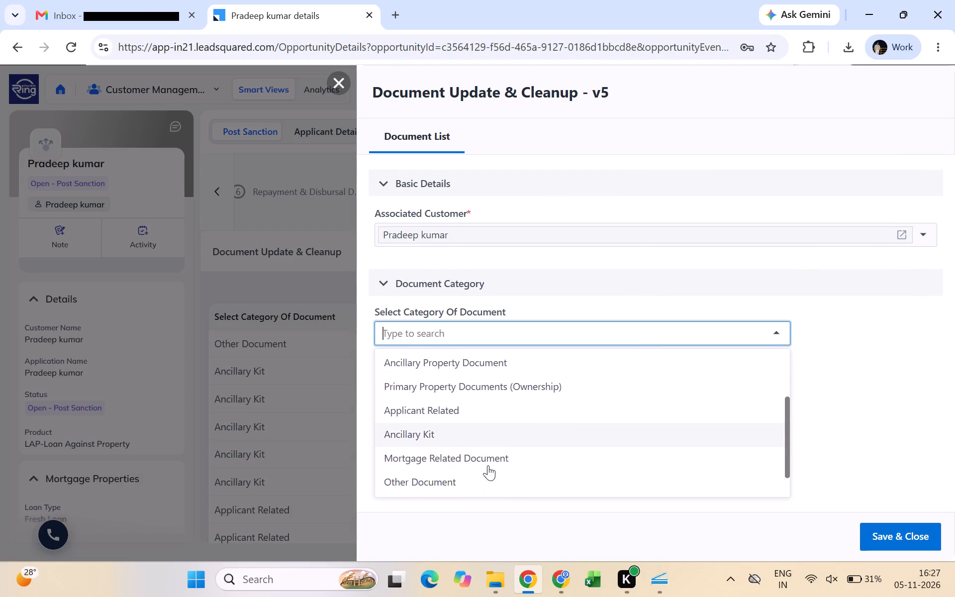
scroll(488, 465, "down", 1)
left_click(487, 440)
scroll(580, 407, "down", 2)
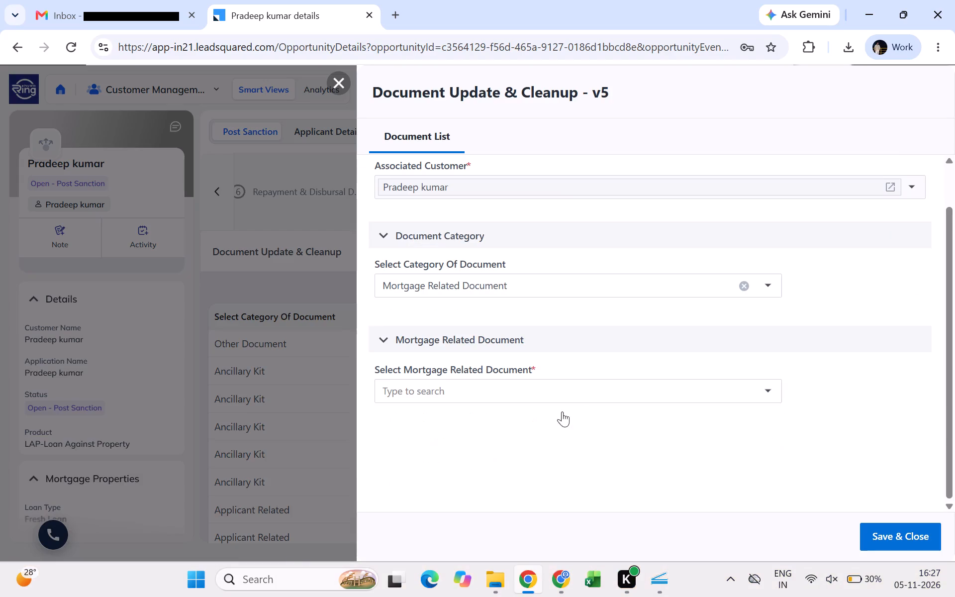
left_click(575, 380)
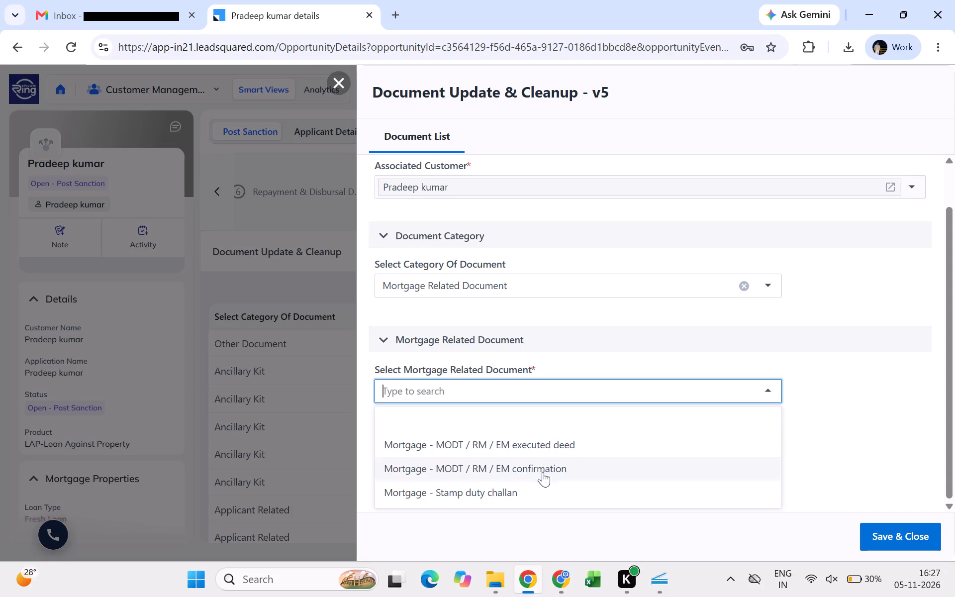
left_click(547, 444)
Upload the MODT PDF from the Dockett folder as the executed deed and save the entry.
scroll(642, 428, "down", 2)
left_click(543, 385)
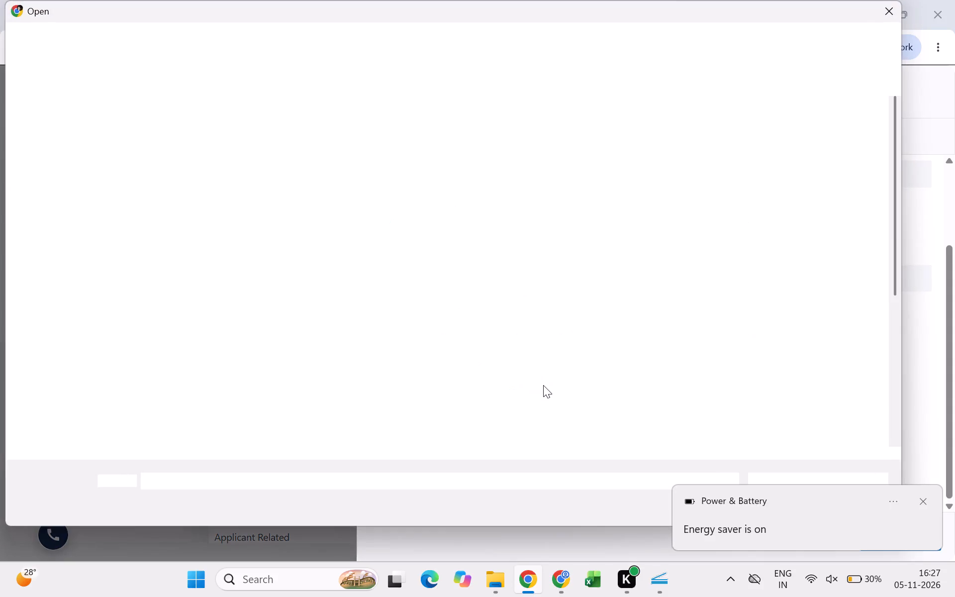
scroll(297, 300, "down", 2)
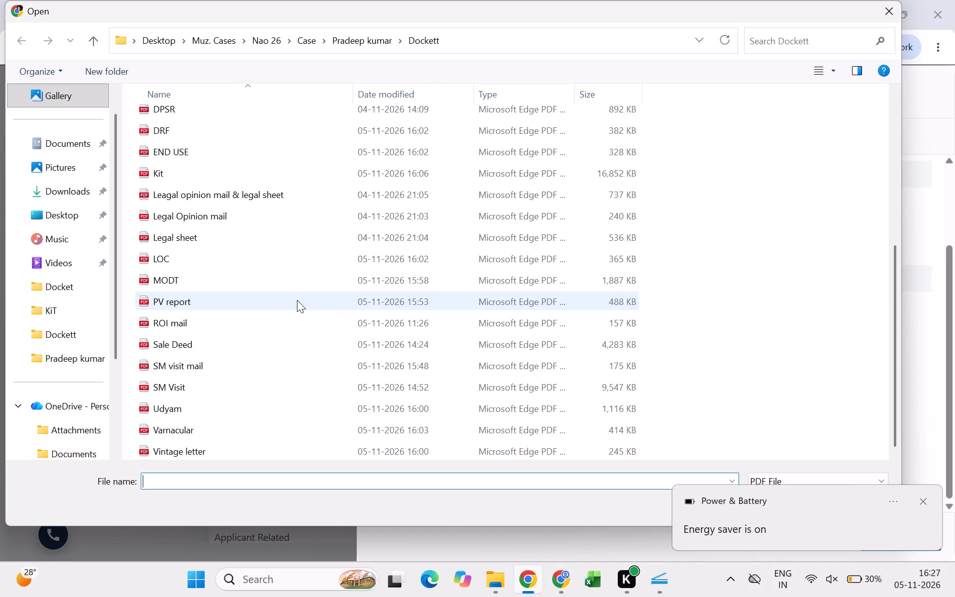
left_click(221, 279)
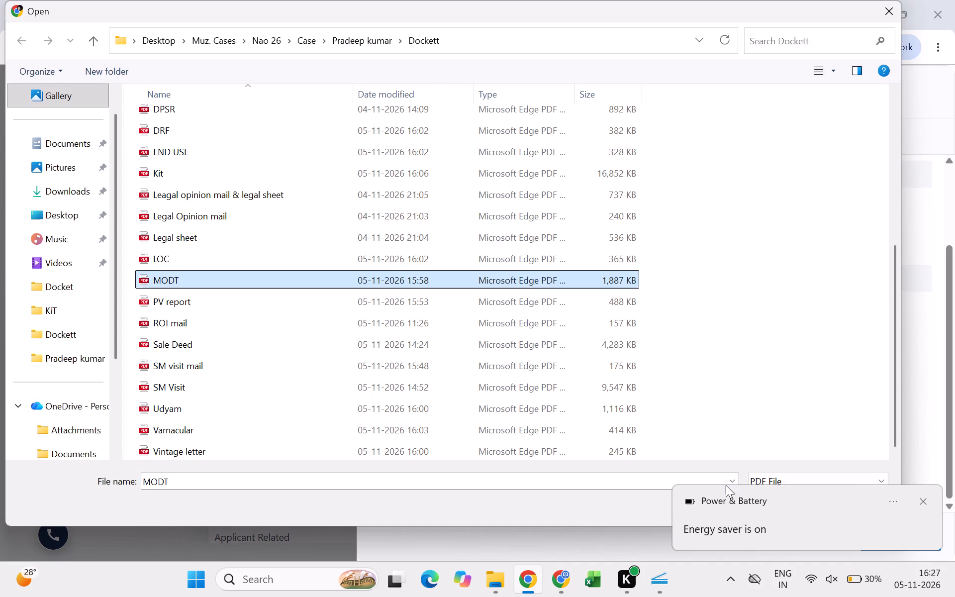
left_click(924, 498)
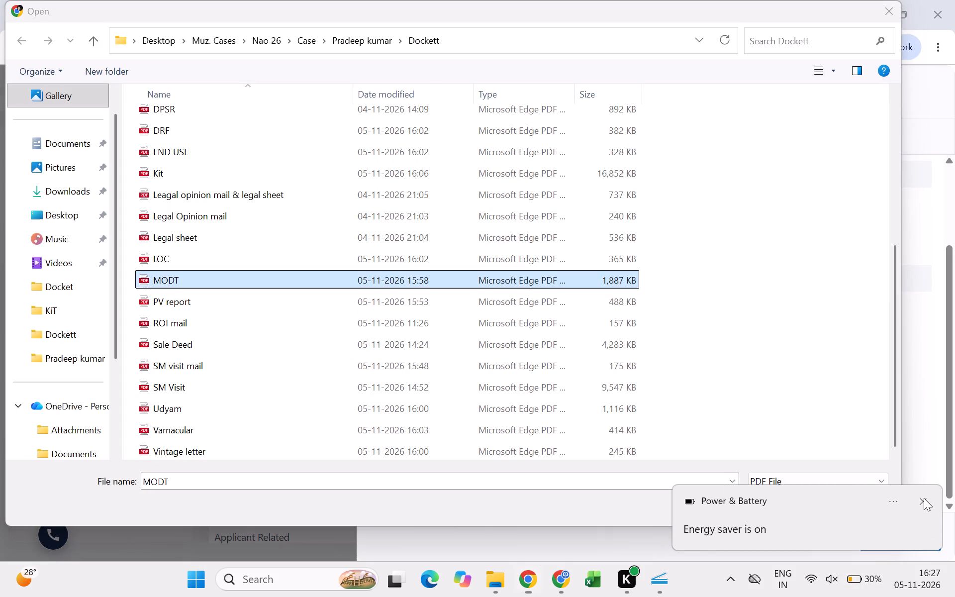
left_click(777, 504)
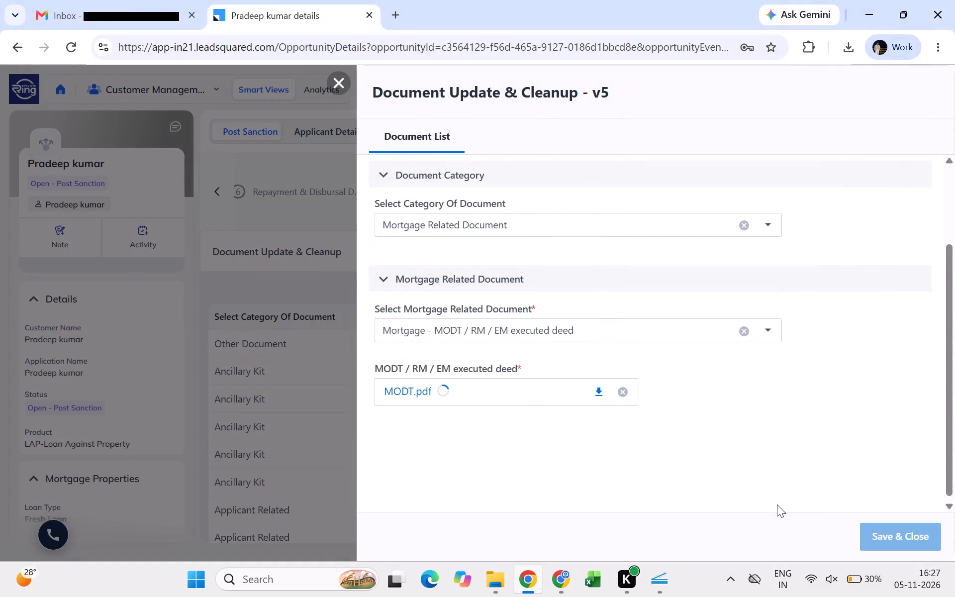
left_click(896, 534)
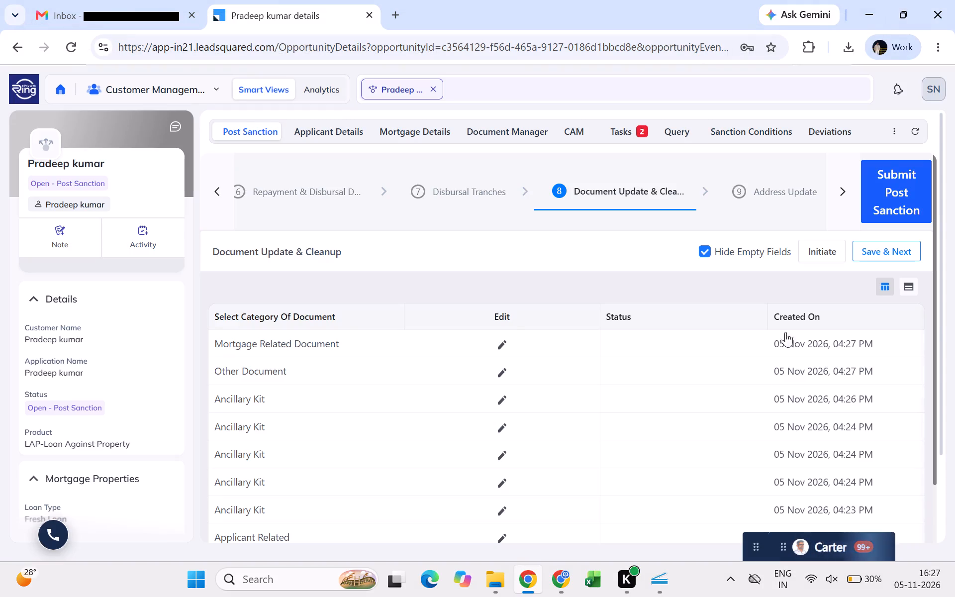
Initiate a Primary Property Documents (Ownership) entry of type Registered Gift deed and delete its attached gift deed file.
left_click(816, 251)
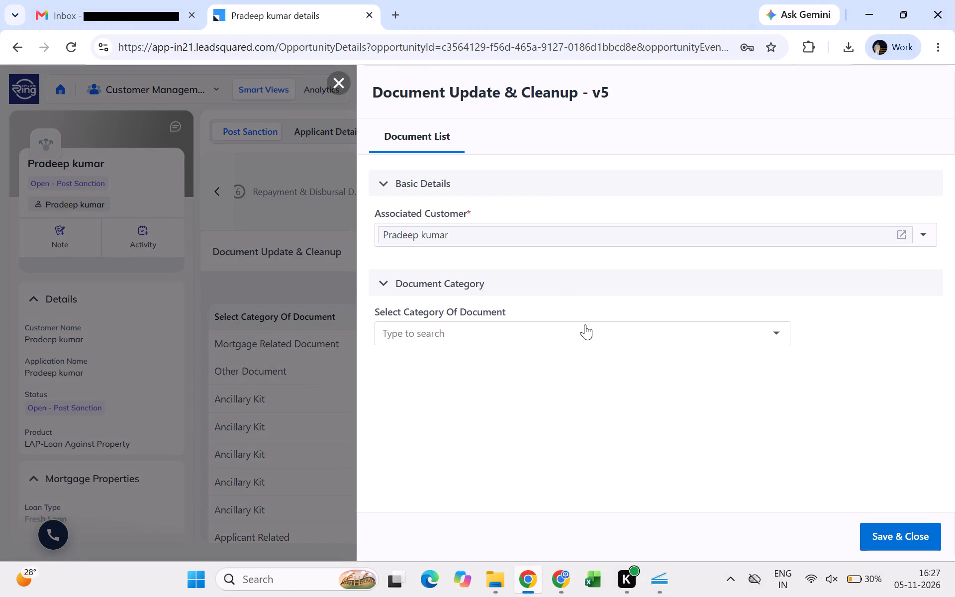
left_click(583, 330)
scroll(474, 438, "down", 1)
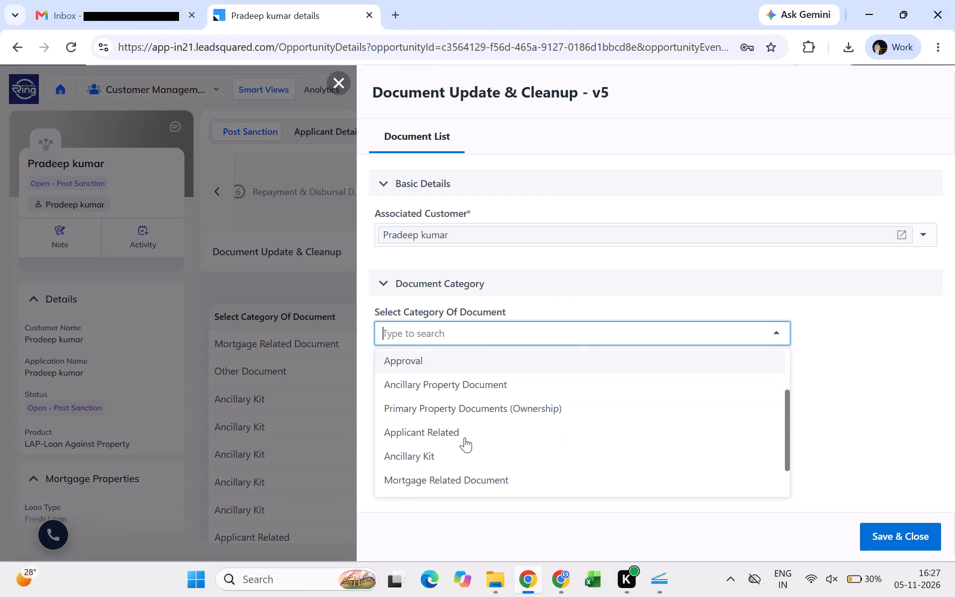
left_click(490, 406)
scroll(485, 468, "down", 3)
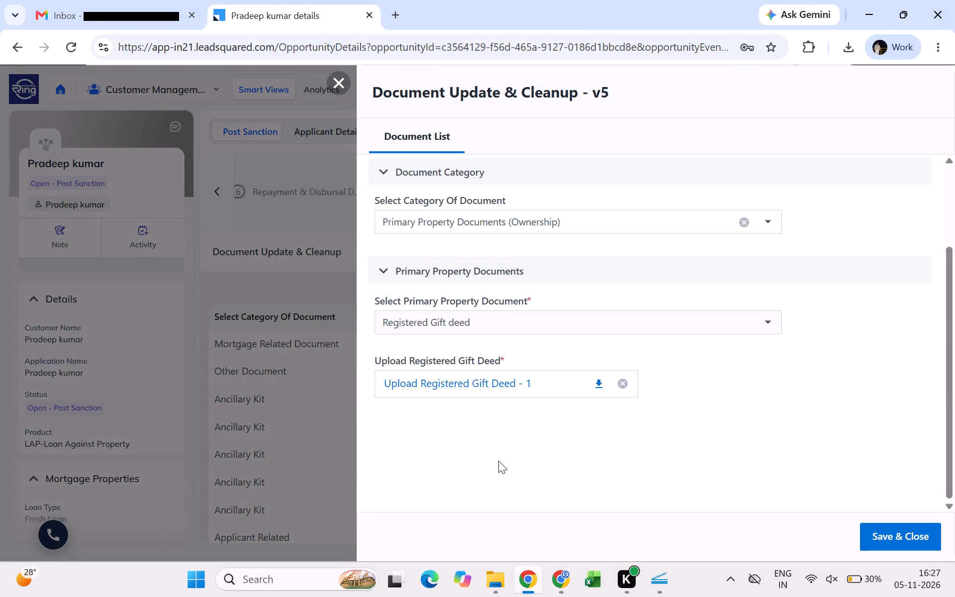
left_click(621, 383)
left_click(676, 357)
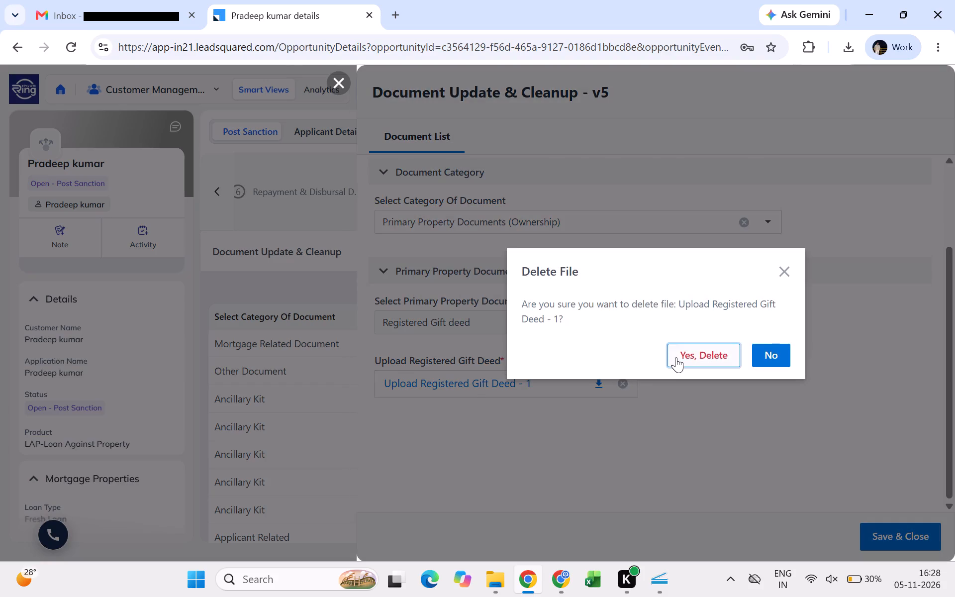
With the gift deed upload started, switch to File Explorer and rename the Dockett folder's Sale Deed PDF as Gift deed.
left_click(539, 380)
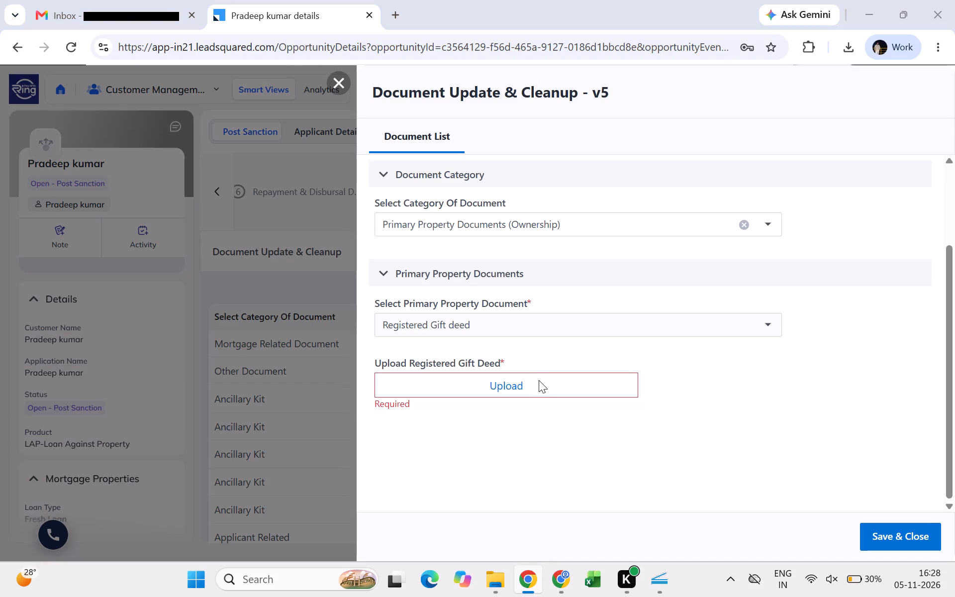
scroll(233, 332, "down", 3)
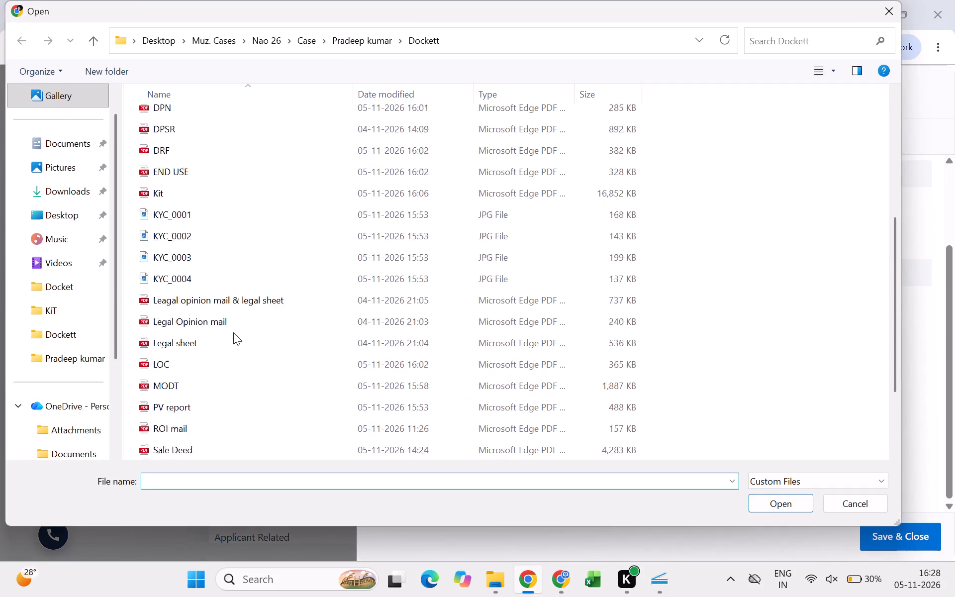
scroll(233, 332, "down", 2)
scroll(209, 430, "down", 8)
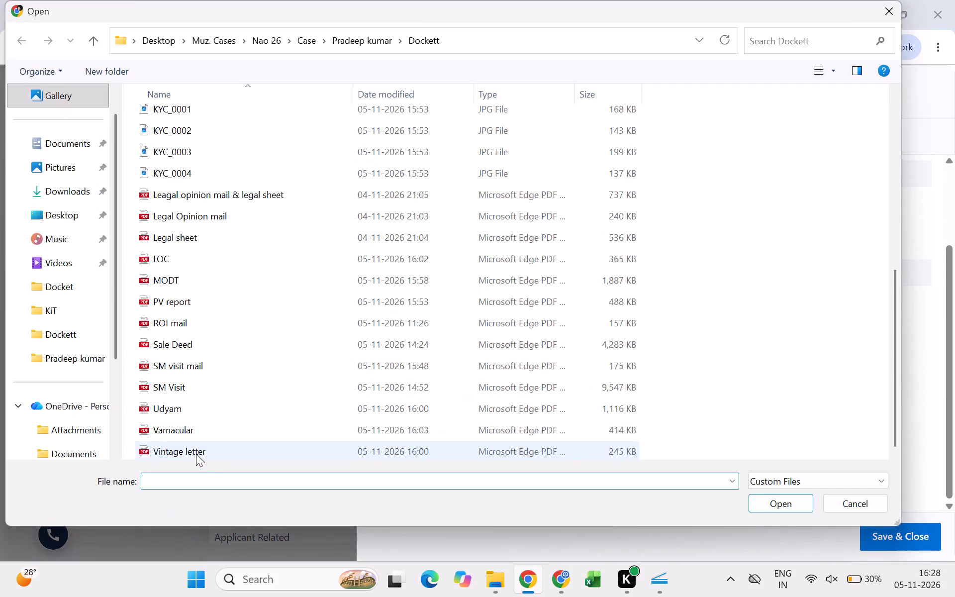
scroll(196, 454, "down", 3)
left_click(494, 576)
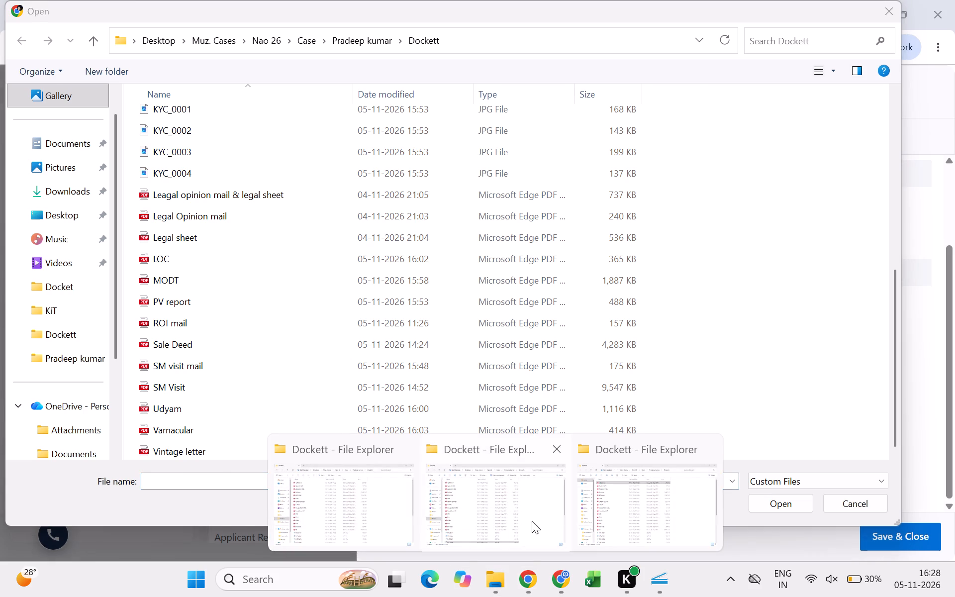
left_click(398, 450)
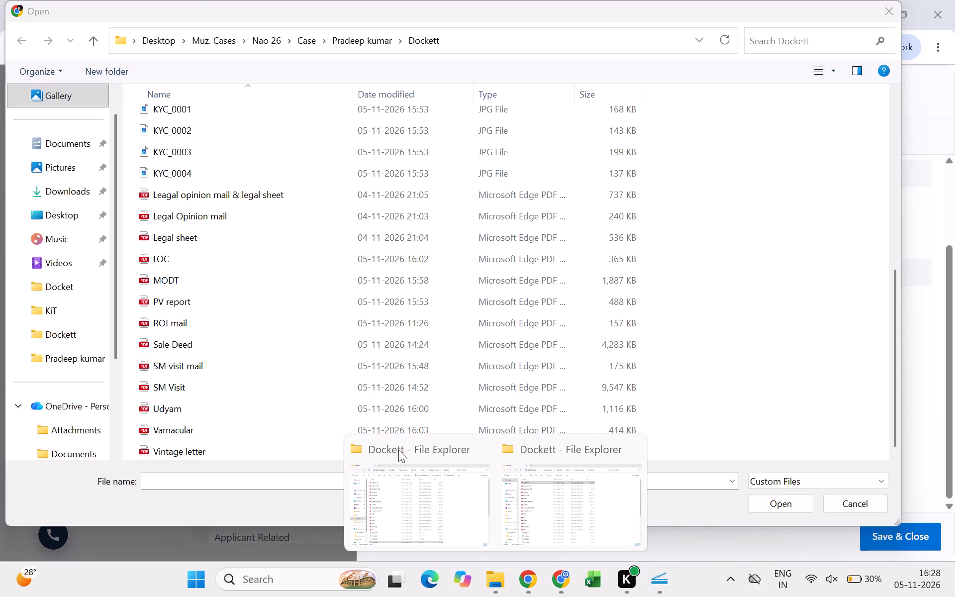
left_click(483, 444)
left_click(468, 495)
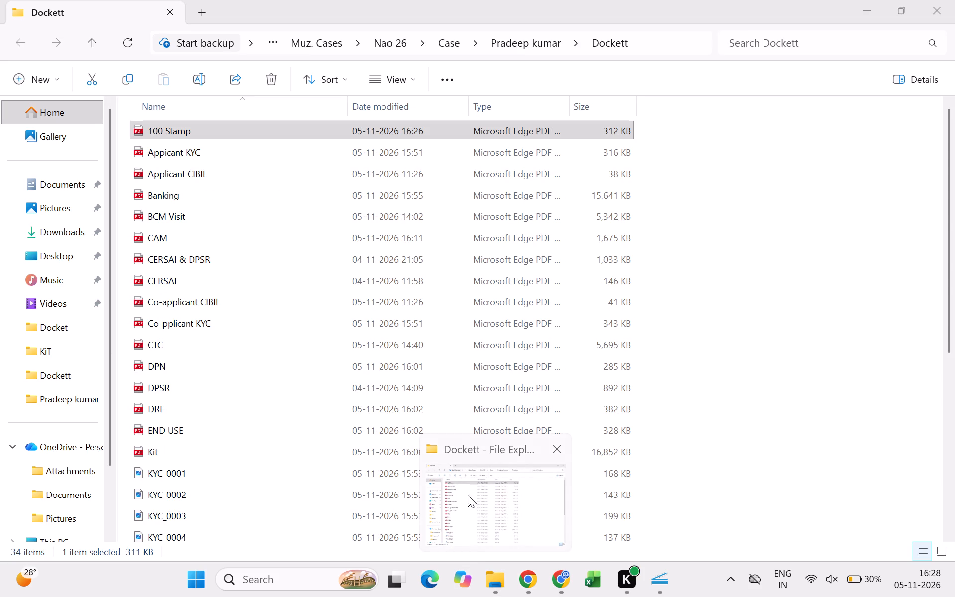
scroll(217, 297, "down", 6)
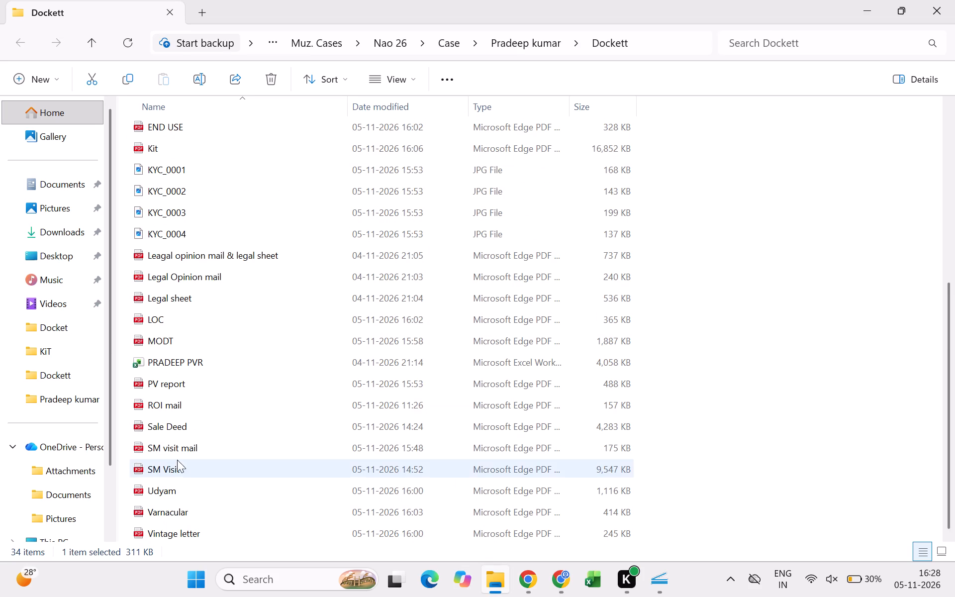
left_click(205, 428)
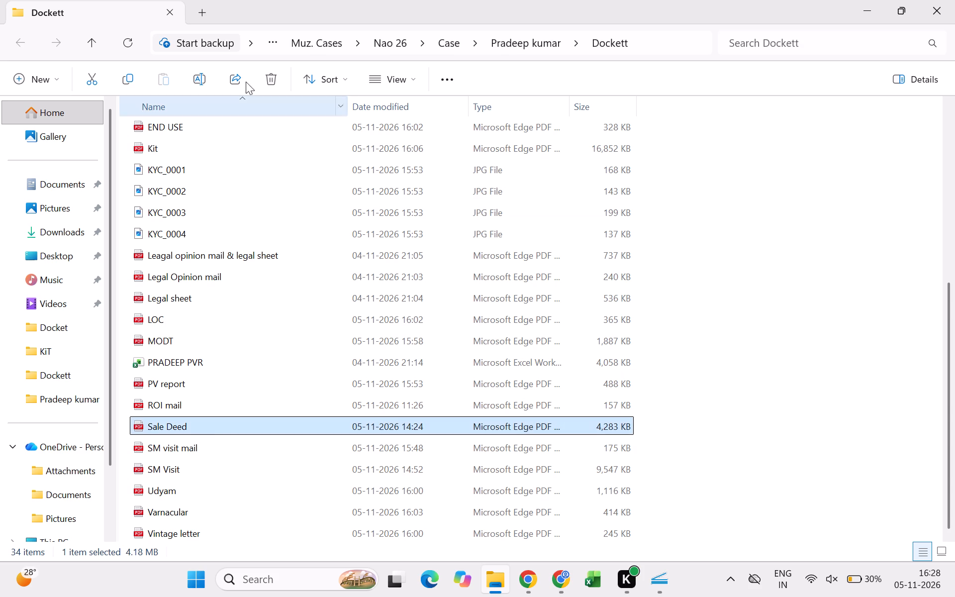
left_click(199, 79)
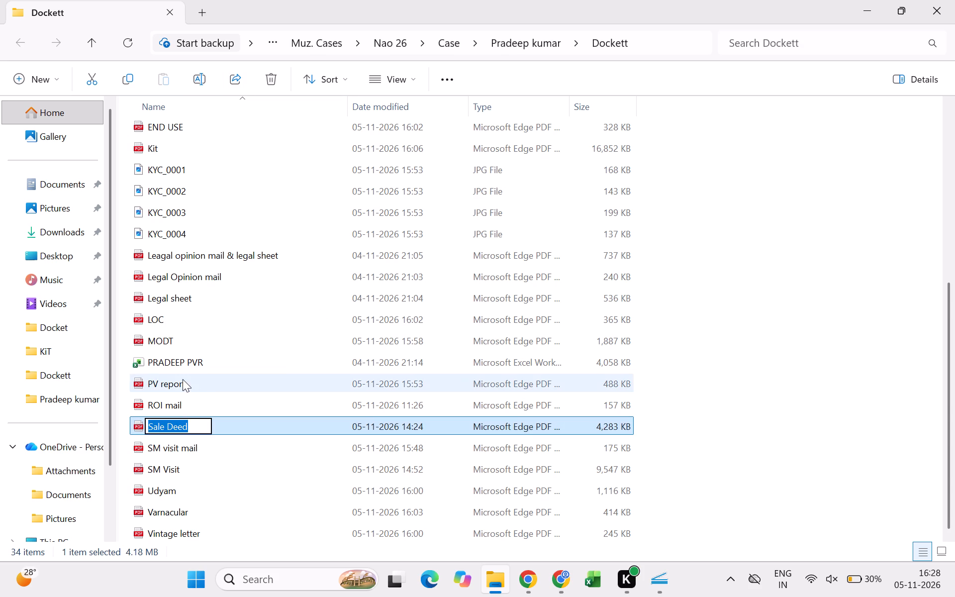
key("BackSpace")
type("ift deed")
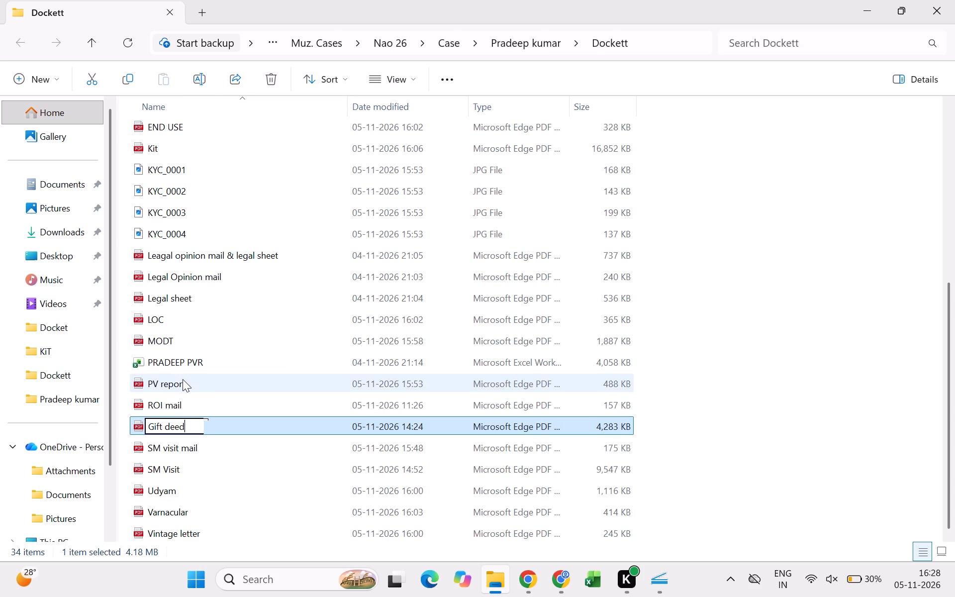
left_click(236, 398)
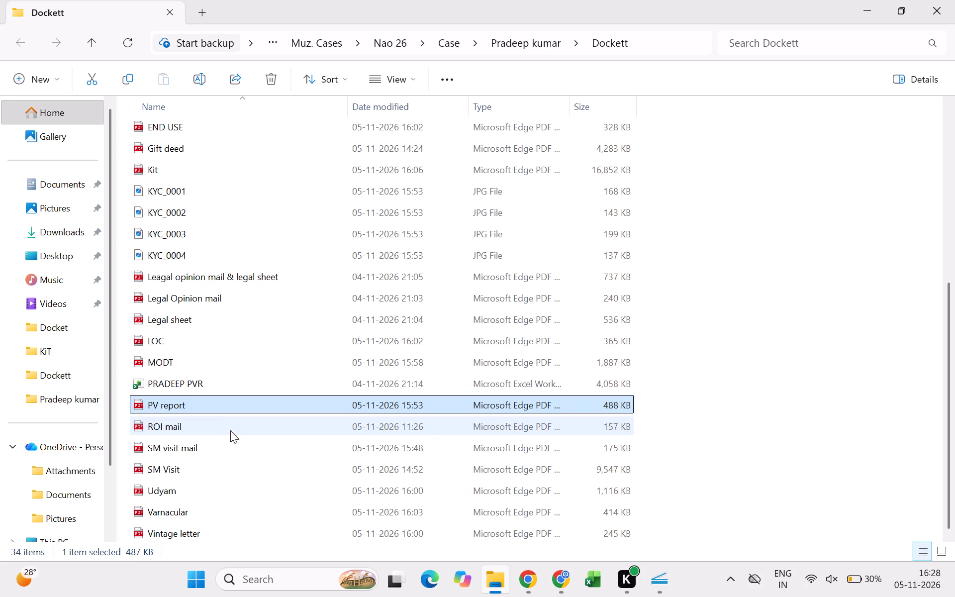
Open the Gift deed PDF to check that it is the right document, and close it.
scroll(216, 277, "up", 5)
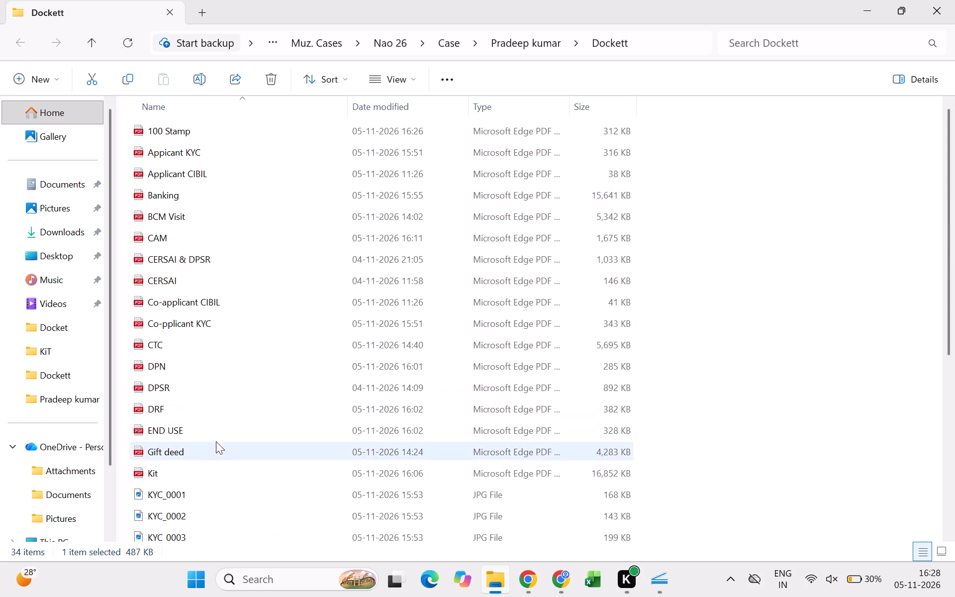
double_click(219, 454)
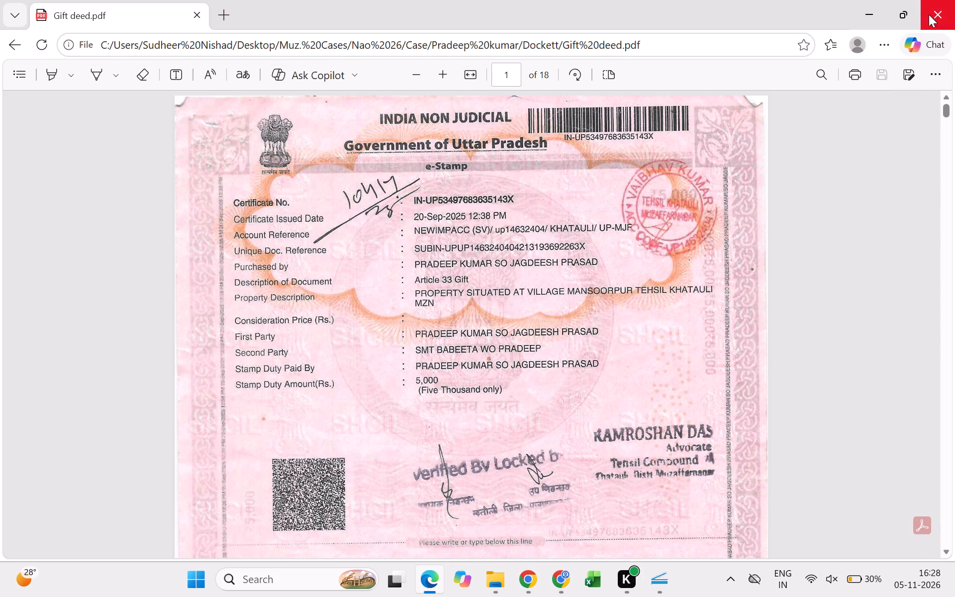
left_click(929, 13)
Back in Chrome, upload the Gift deed PDF from the Dockett folder as the registered gift deed and save the entry.
left_click(533, 582)
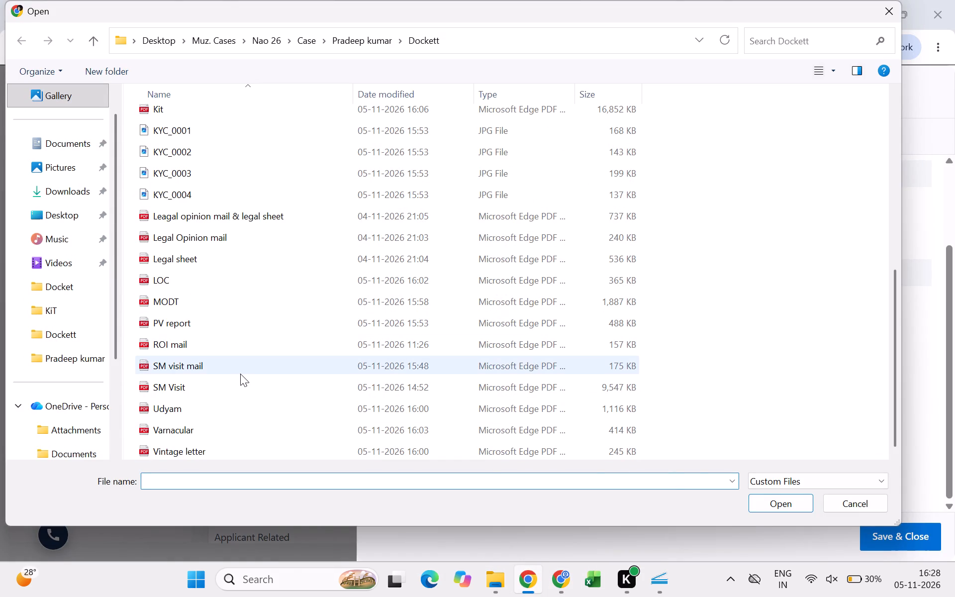
scroll(240, 374, "down", 1)
scroll(222, 423, "up", 2)
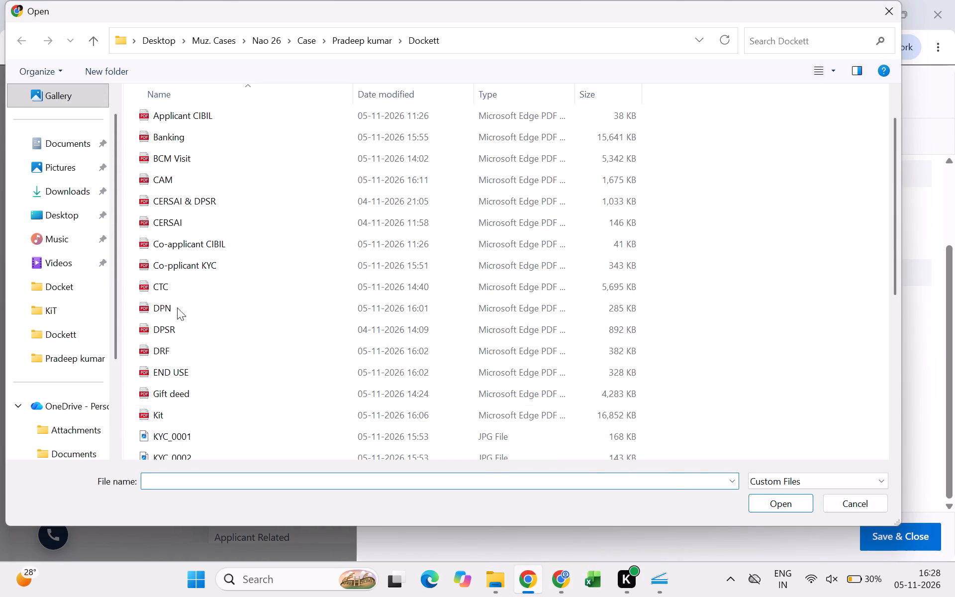
scroll(211, 289, "down", 1)
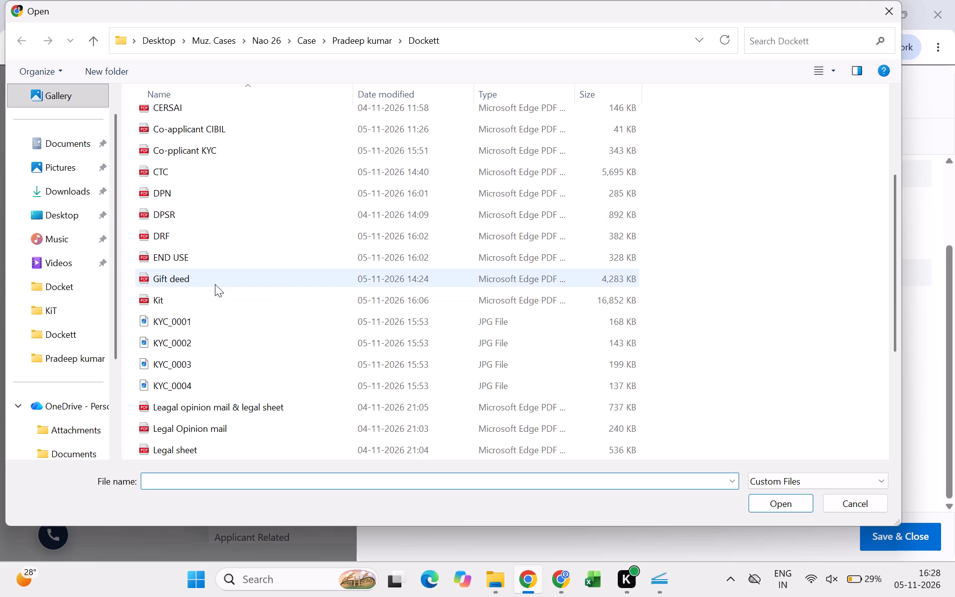
left_click(208, 283)
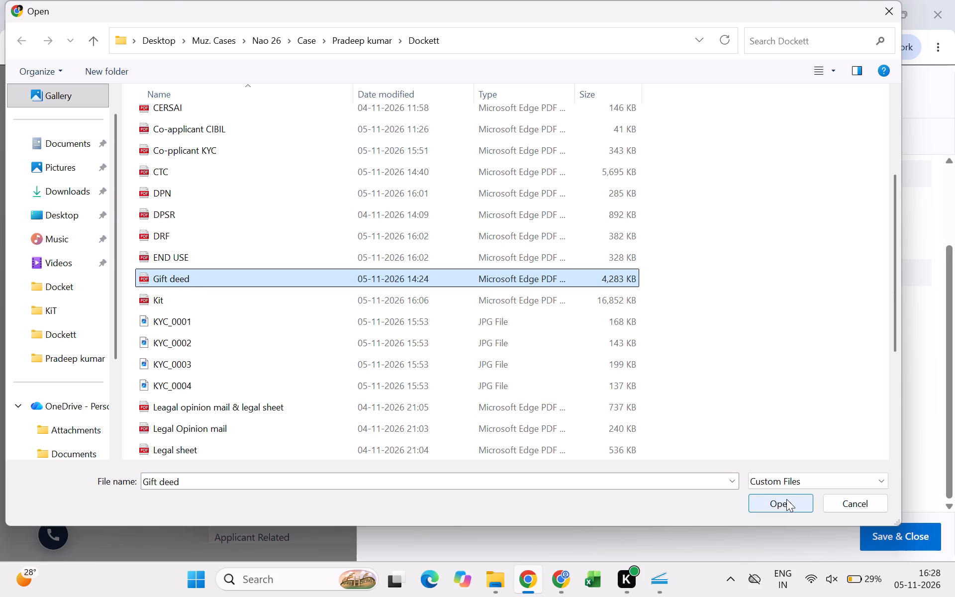
left_click(786, 499)
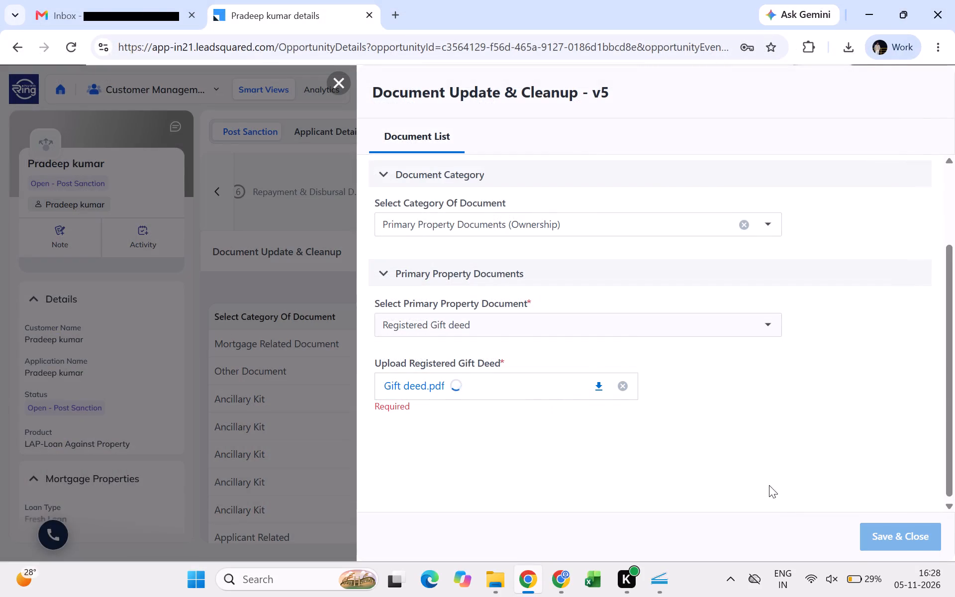
left_click(901, 539)
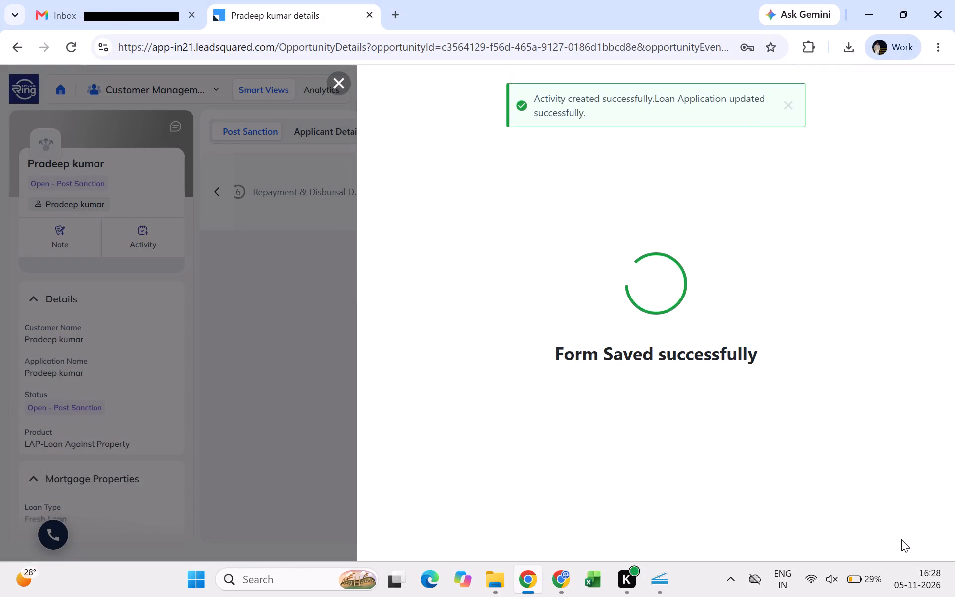
Initiate a document entry with category Final Sanction CAM and delete its attached Final Sanction Terms - CAM Upload file.
scroll(700, 398, "up", 1)
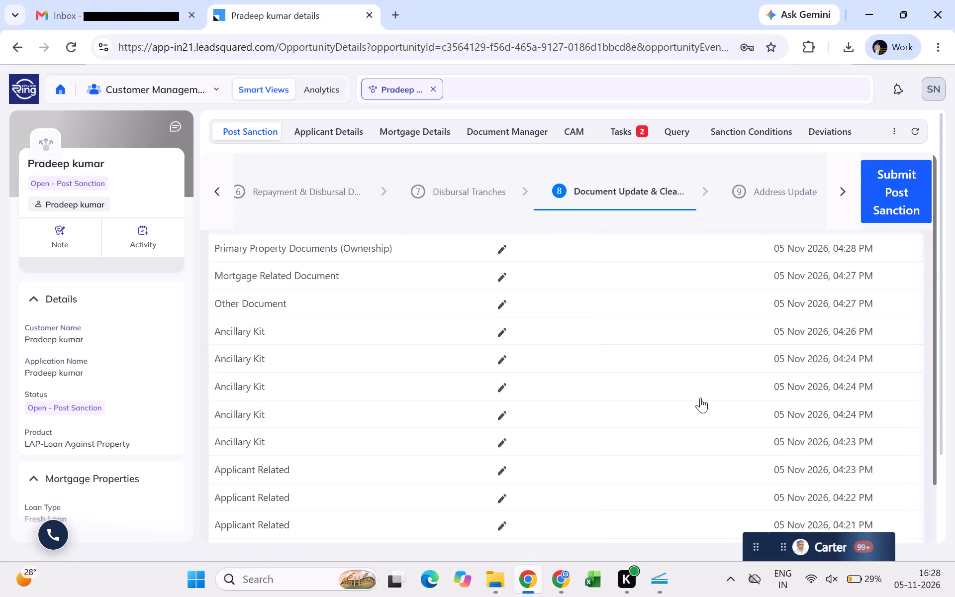
scroll(700, 398, "up", 1)
left_click(822, 242)
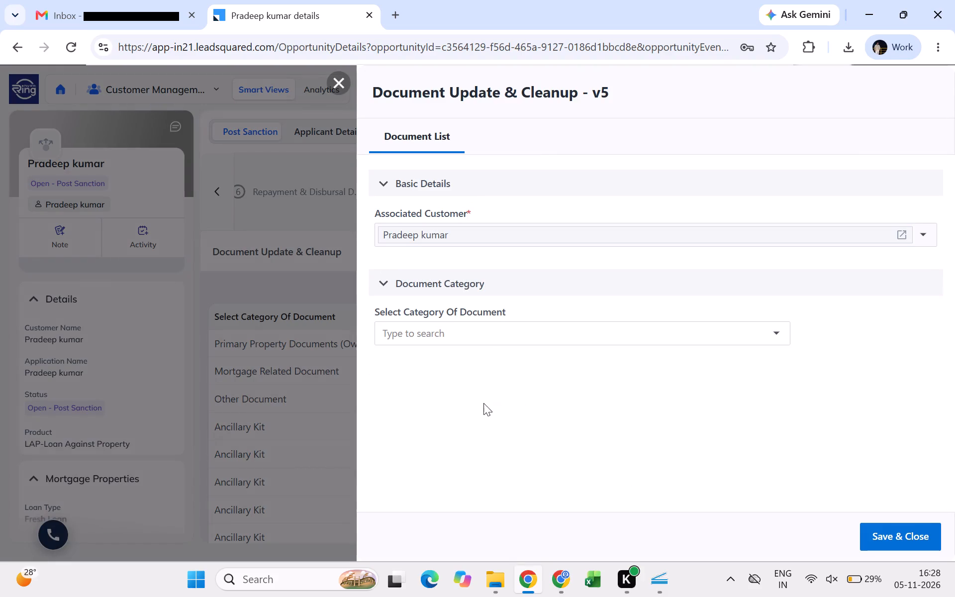
left_click(483, 336)
scroll(442, 410, "down", 1)
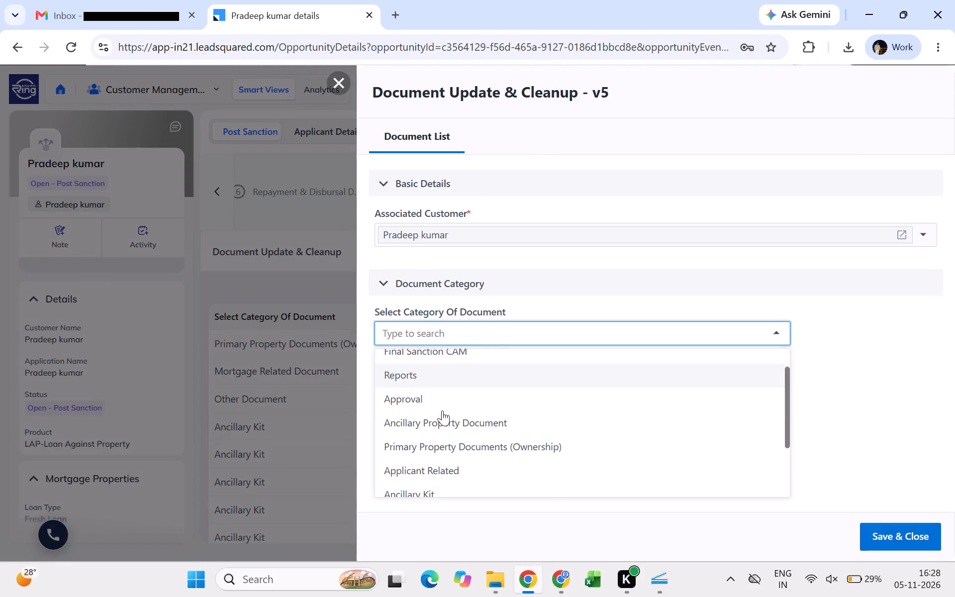
scroll(442, 410, "down", 1)
scroll(452, 378, "up", 2)
left_click(490, 384)
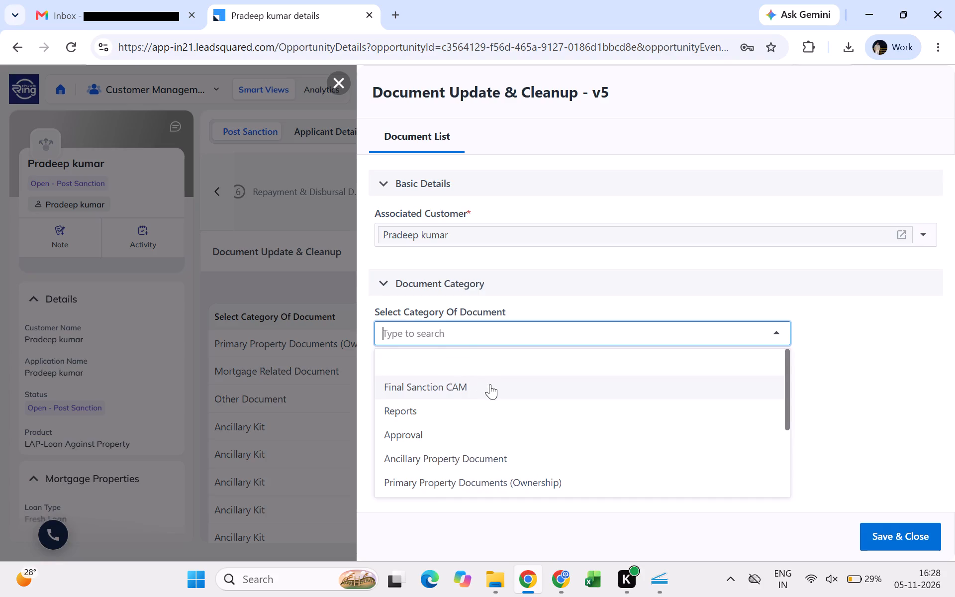
left_click(625, 423)
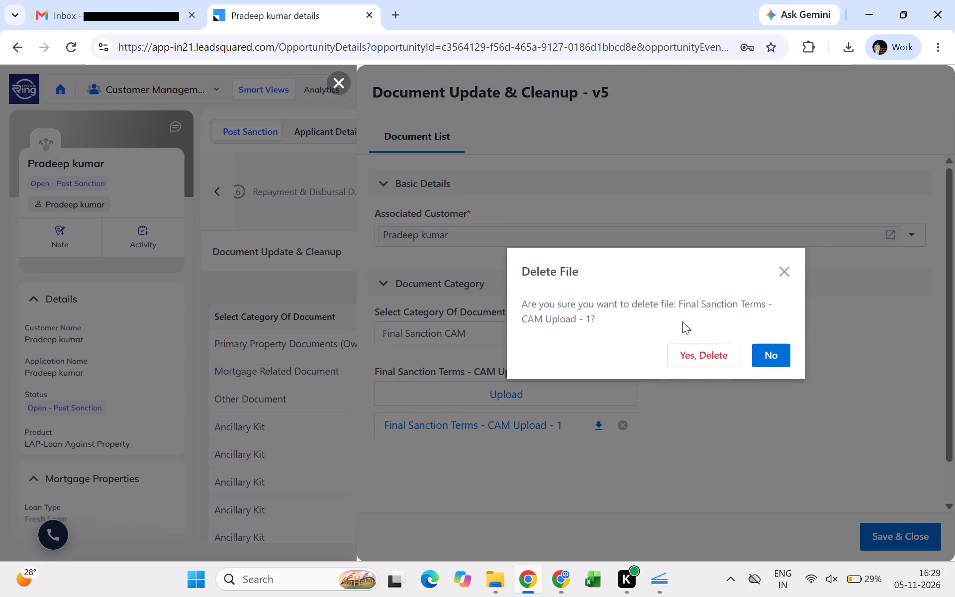
left_click(709, 344)
Upload the CAM PDF from the Dockett folder as the final sanction terms, preview it and save the entry.
left_click(501, 388)
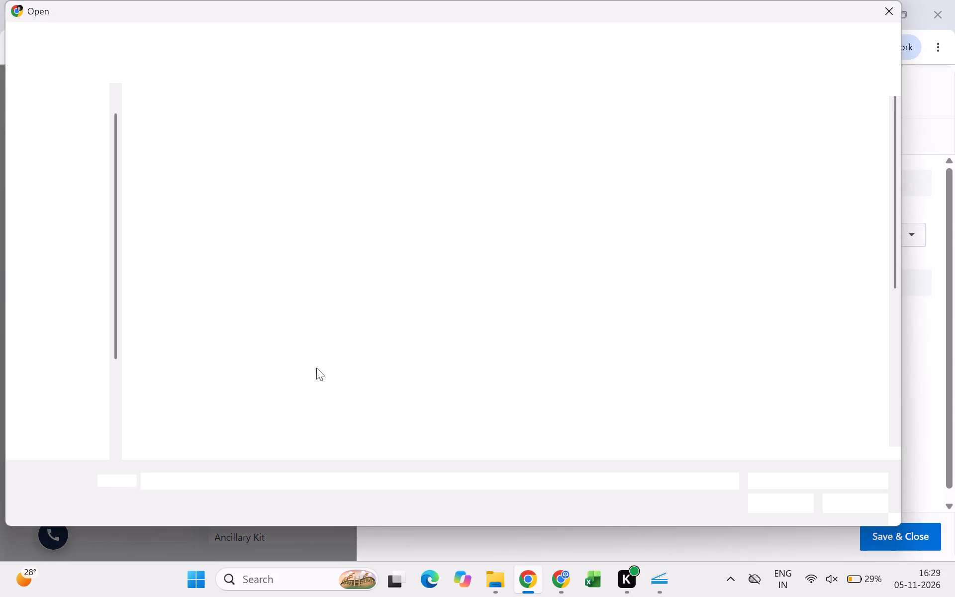
left_click(226, 226)
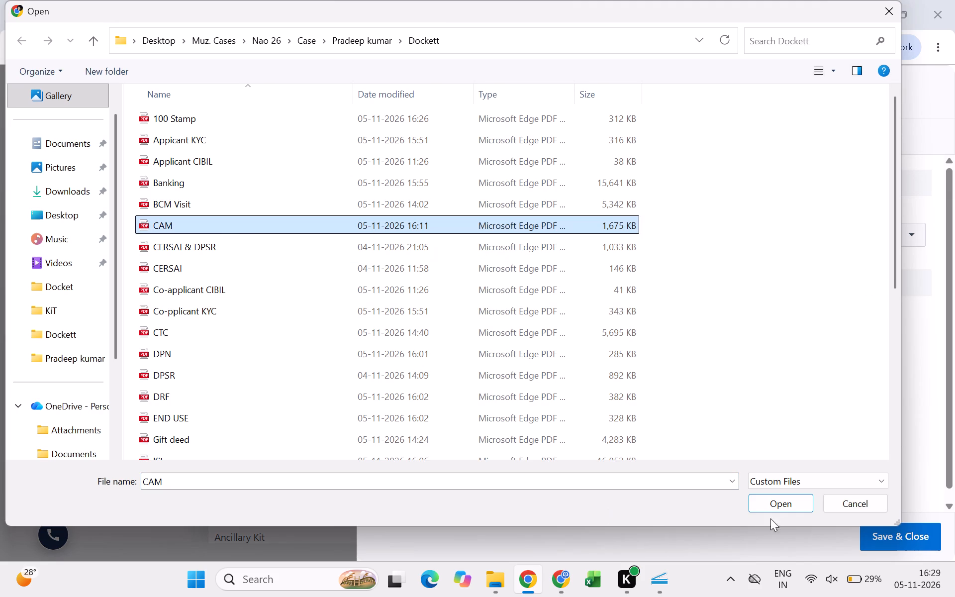
left_click(789, 499)
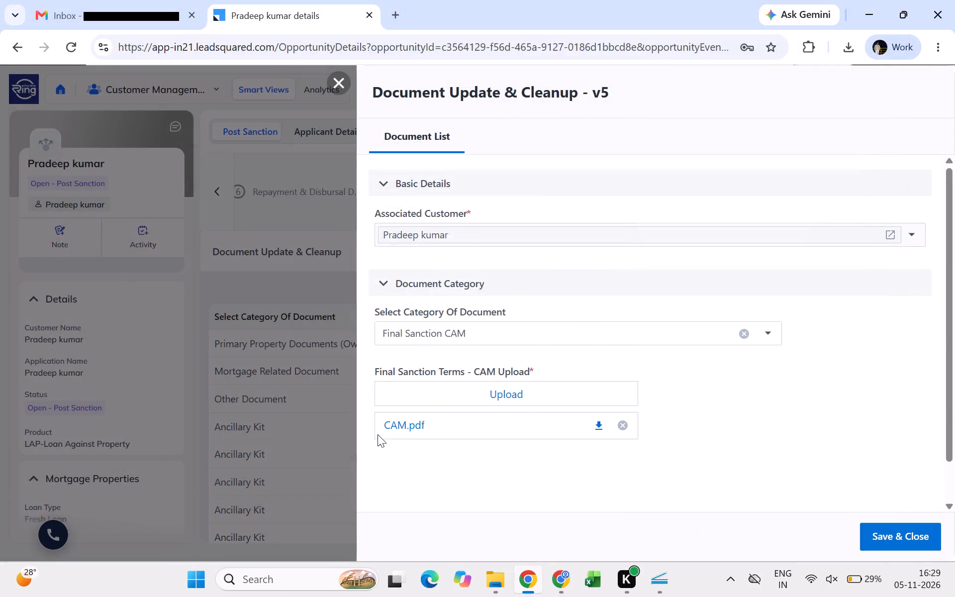
left_click(400, 429)
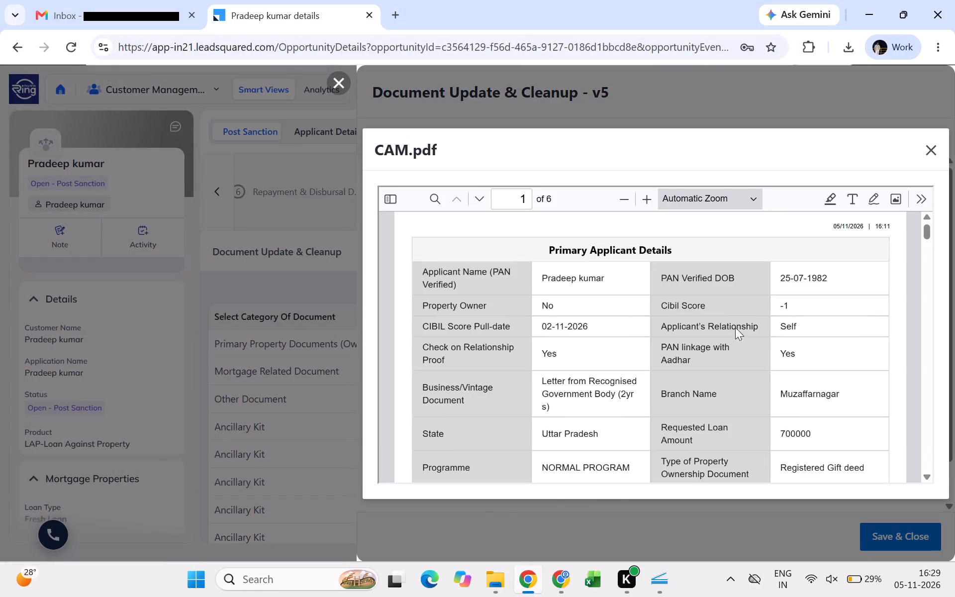
left_click(928, 147)
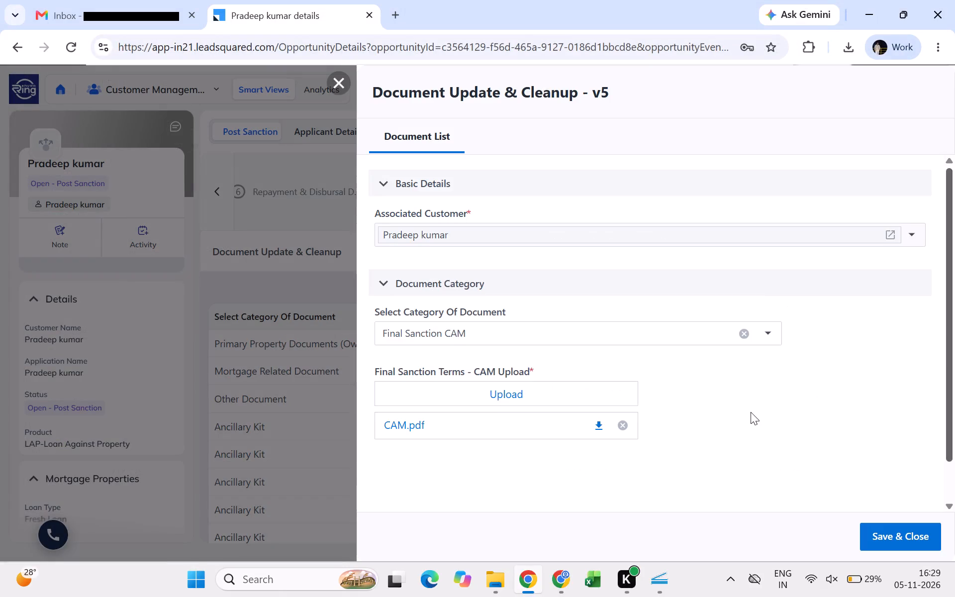
scroll(698, 420, "down", 4)
left_click(896, 529)
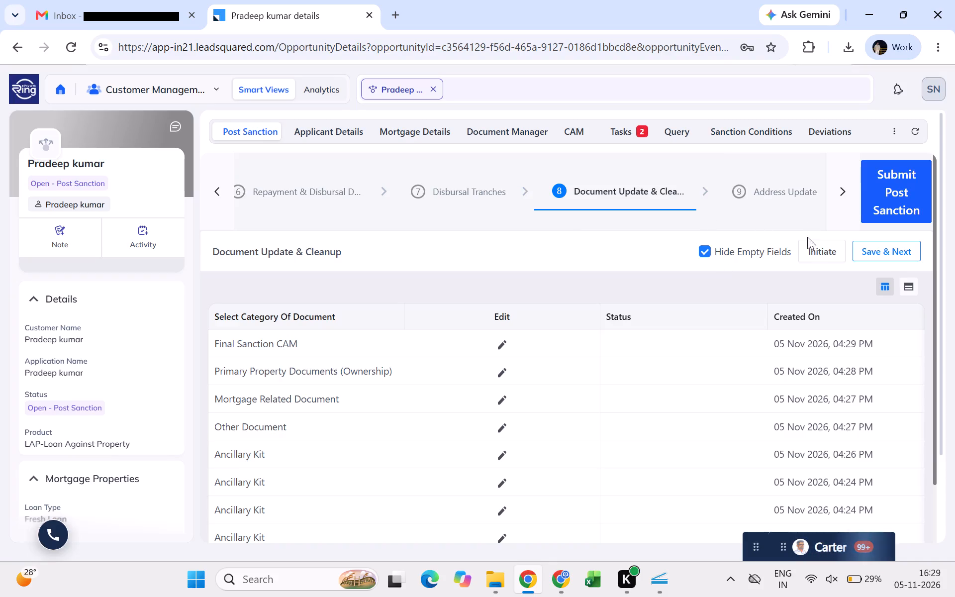
Initiate a document entry with category Approval and type Final Sanction Mail Proof, and delete its attached Final Sanction Mail Proof file.
left_click(807, 240)
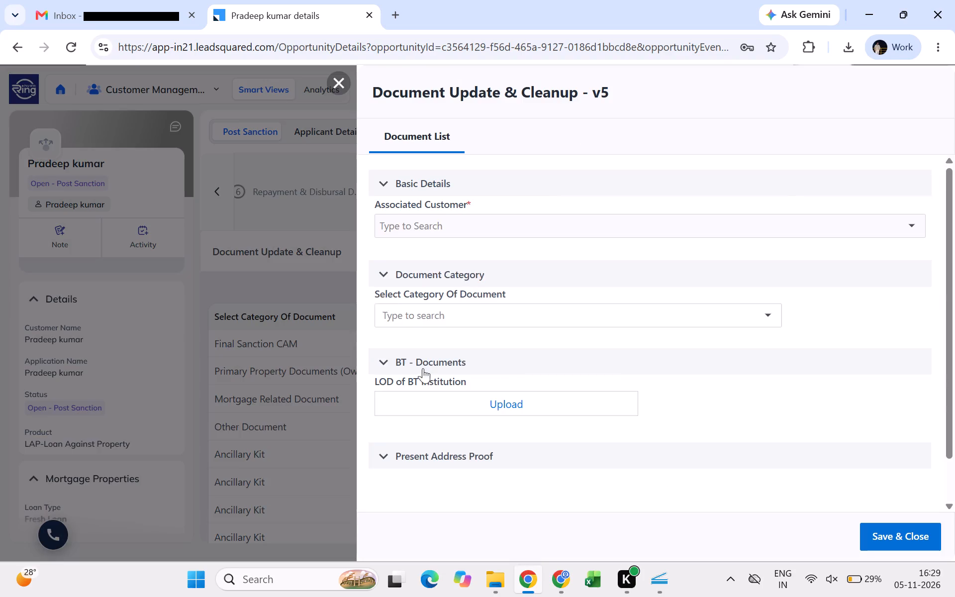
left_click_drag(484, 322, 550, 404)
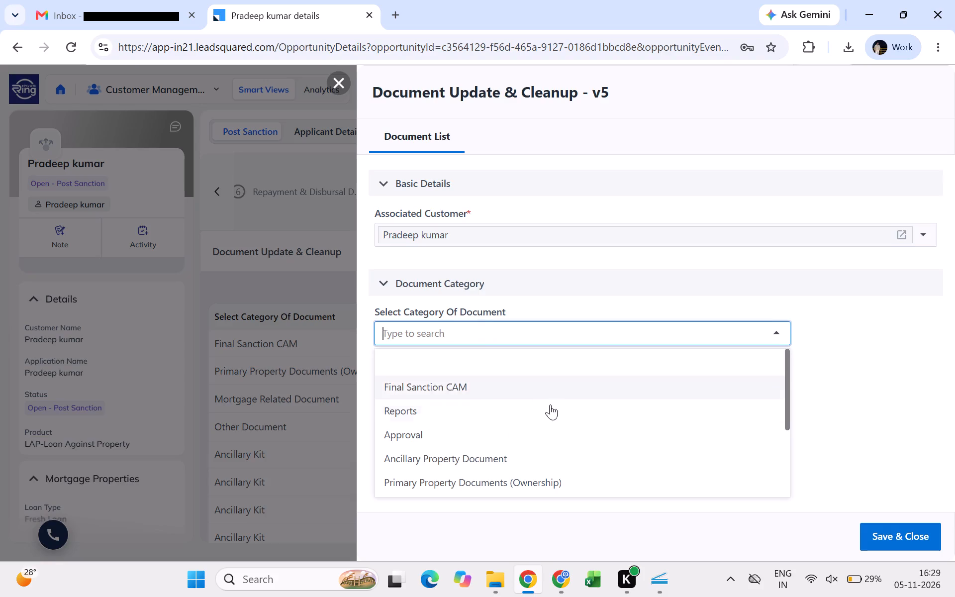
left_click_drag(550, 404, 482, 414)
left_click(476, 434)
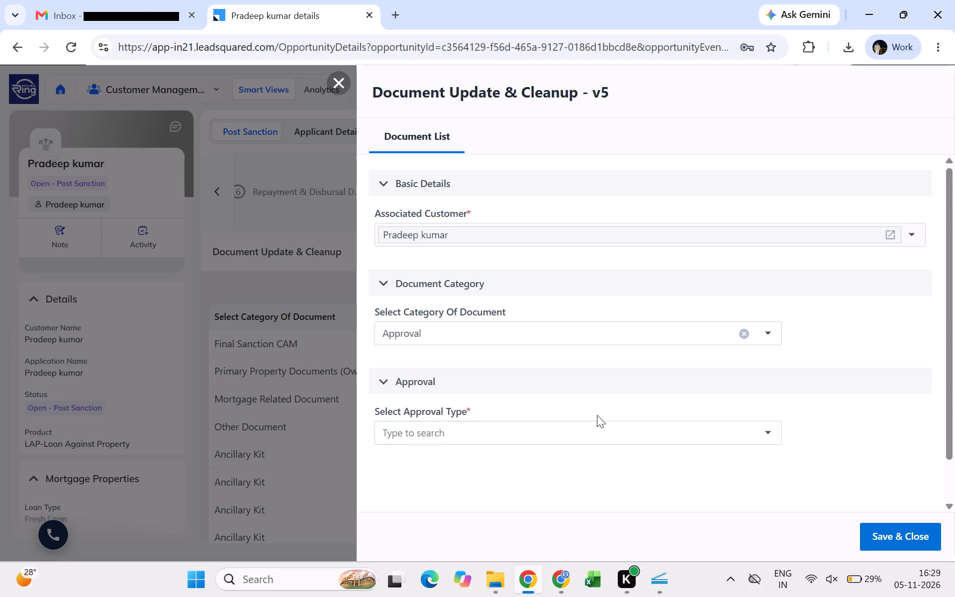
scroll(597, 415, "down", 1)
left_click(551, 390)
left_click(491, 461)
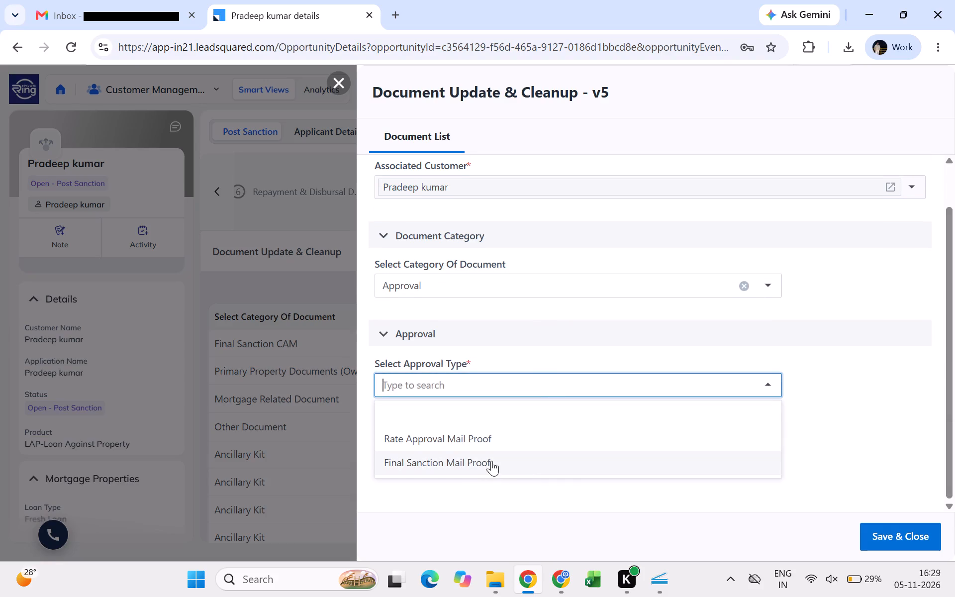
scroll(568, 454, "down", 2)
left_click(623, 377)
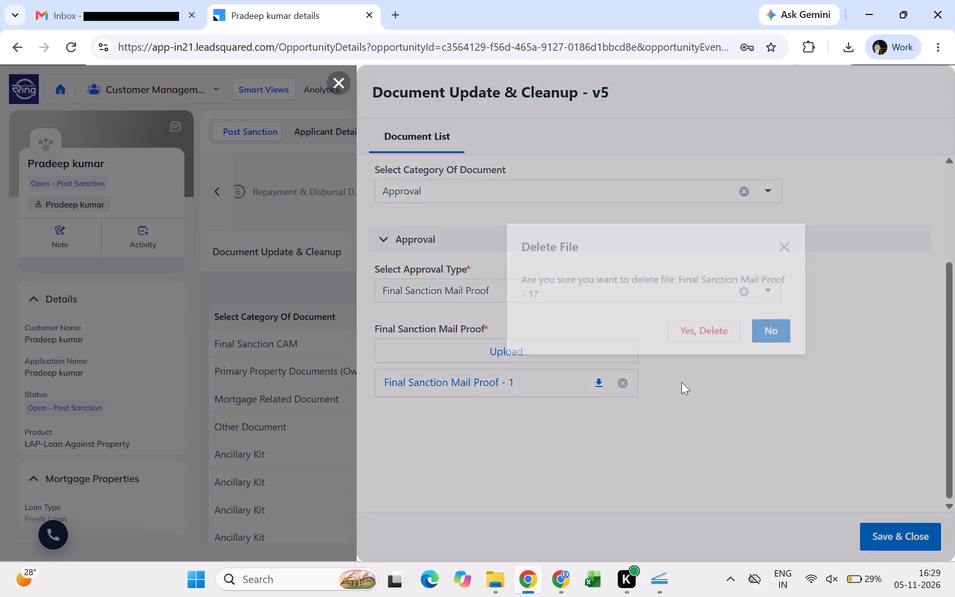
left_click(696, 356)
Upload the CAM PDF from the Dockett folder as the final sanction mail proof and save the entry.
left_click(462, 375)
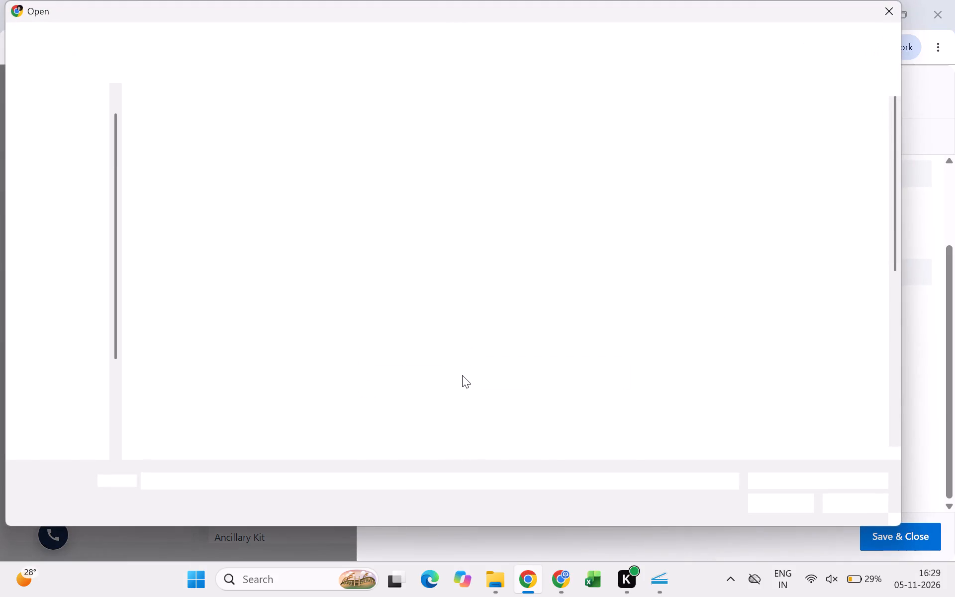
left_click(215, 226)
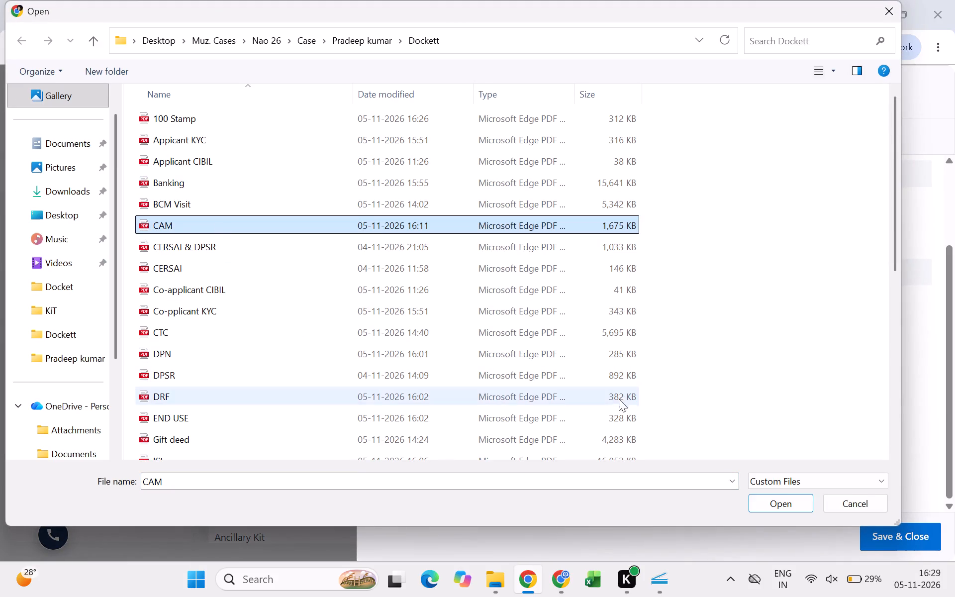
left_click(777, 503)
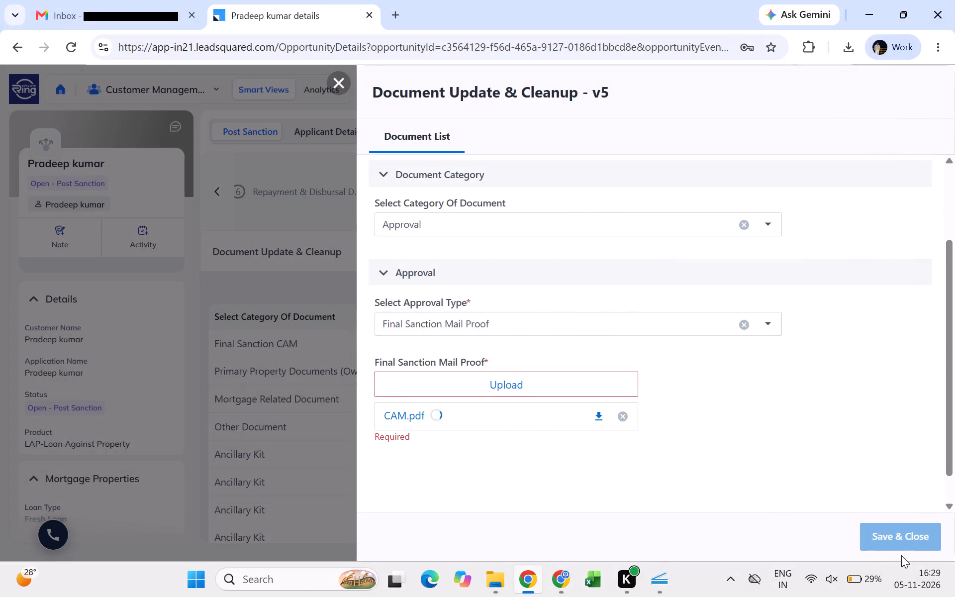
left_click(899, 526)
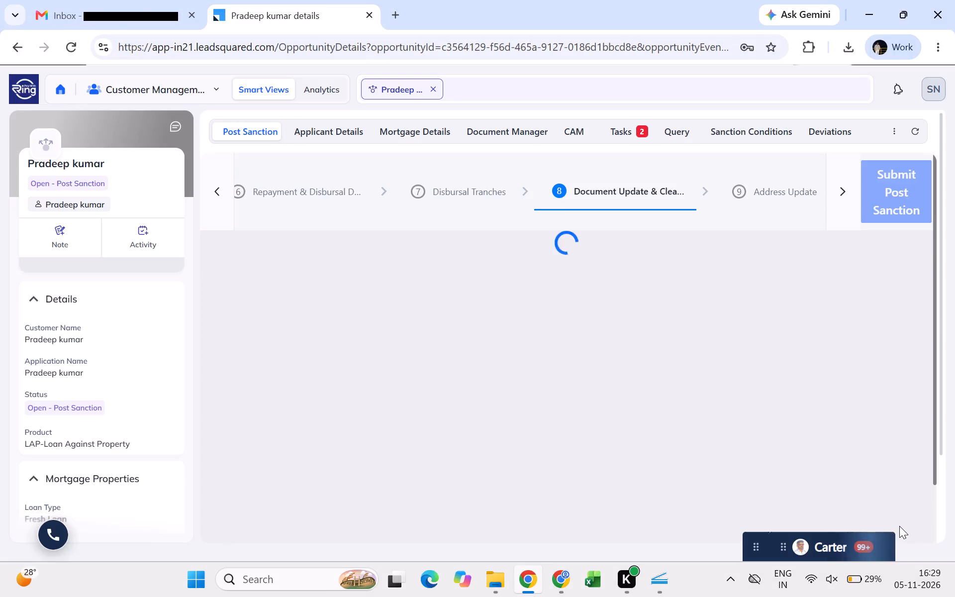
Review the list of uploaded document entries against the files in the Dockett folder to check for any still missing.
scroll(696, 482, "down", 13)
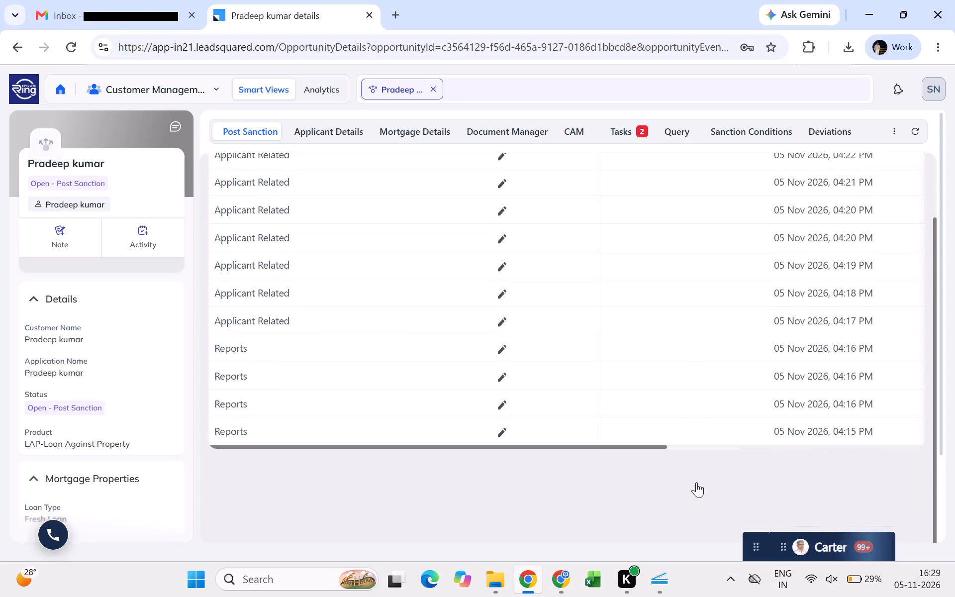
scroll(534, 401, "up", 10)
scroll(431, 502, "down", 6)
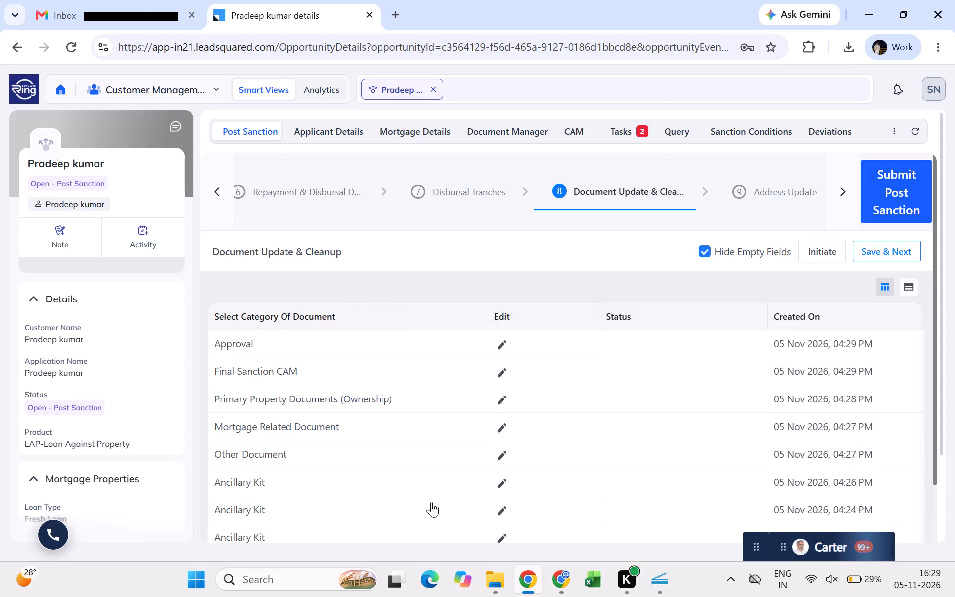
left_click(497, 584)
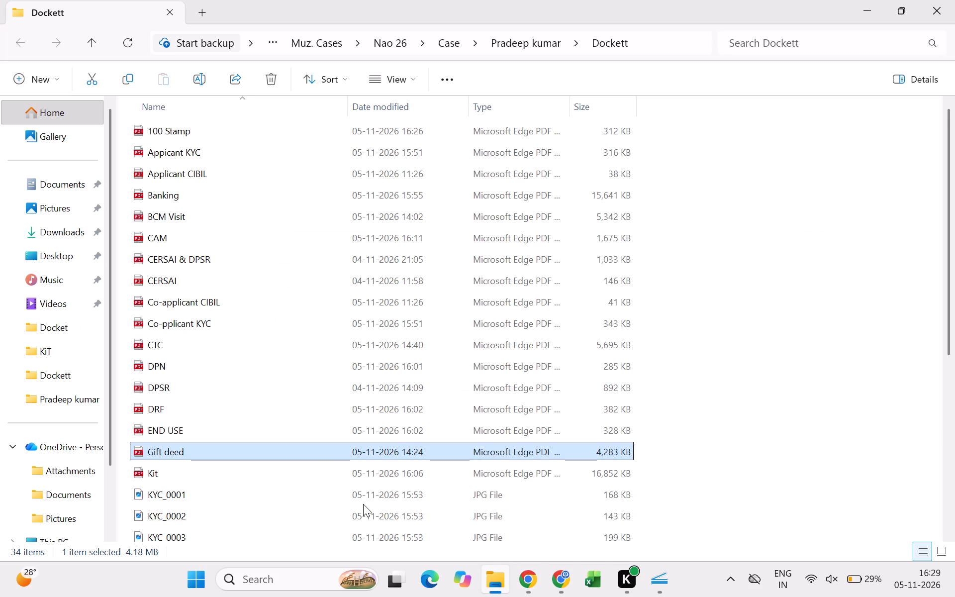
scroll(363, 504, "down", 1)
scroll(288, 472, "down", 2)
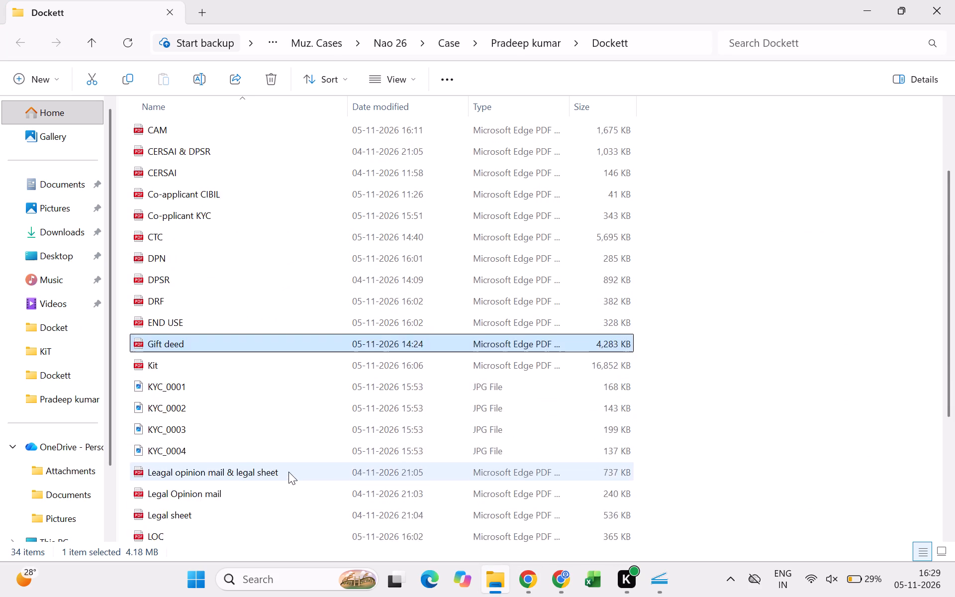
scroll(288, 472, "down", 10)
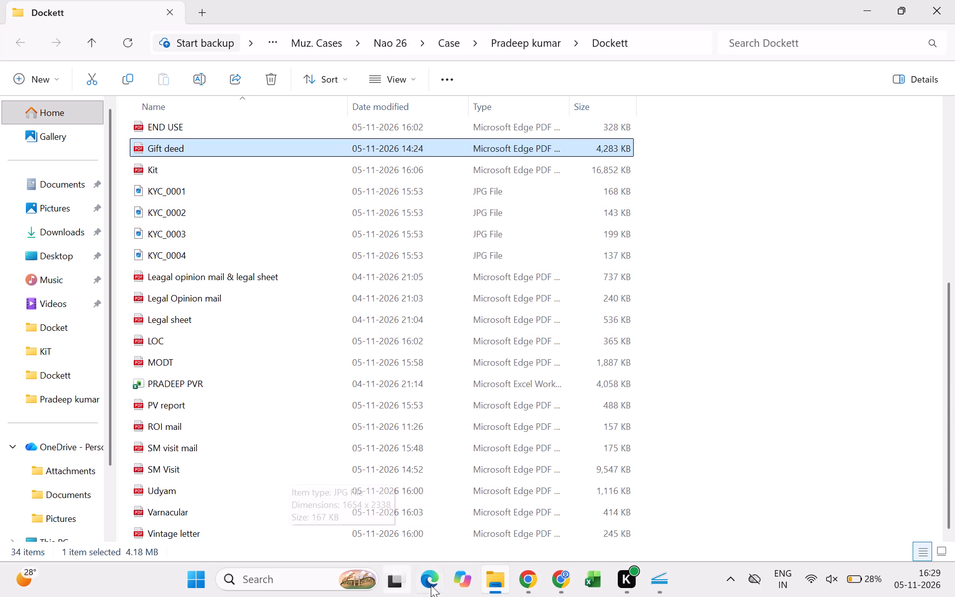
scroll(246, 458, "down", 5)
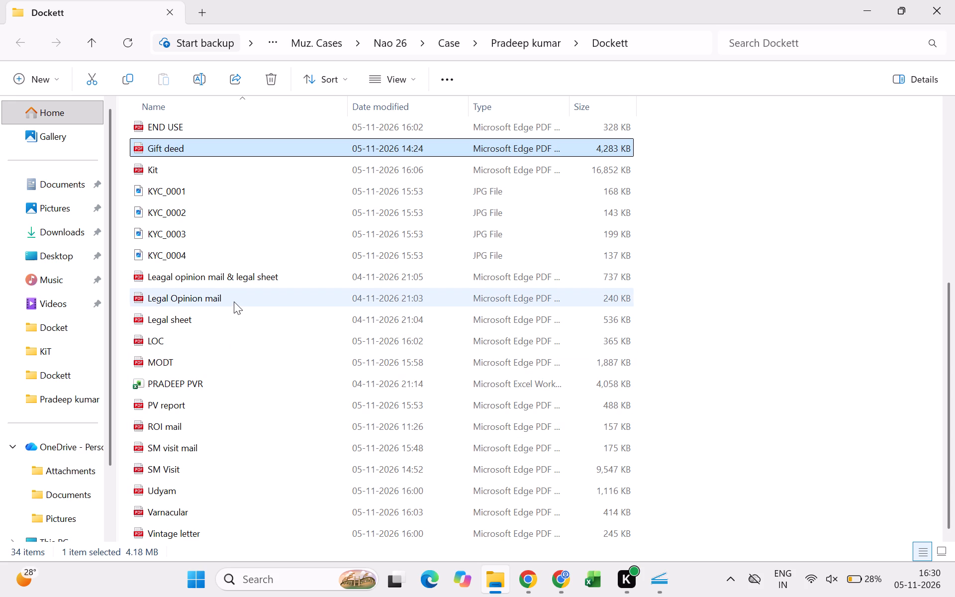
scroll(234, 301, "up", 3)
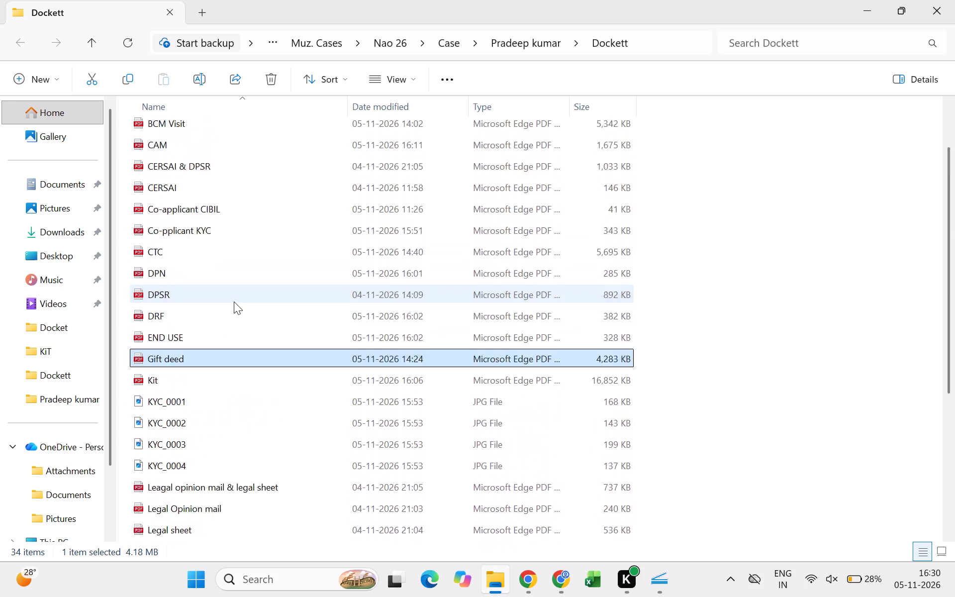
scroll(234, 301, "up", 1)
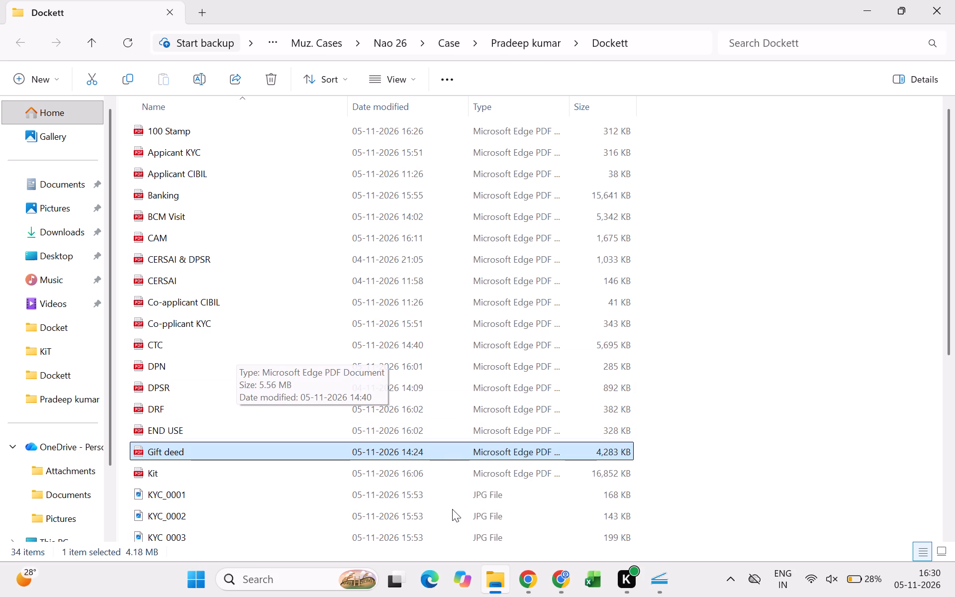
Back in Chrome, open the signing form for the kit in the Combined Document Kit stage and set the sign type to Physical Sign.
left_click(520, 584)
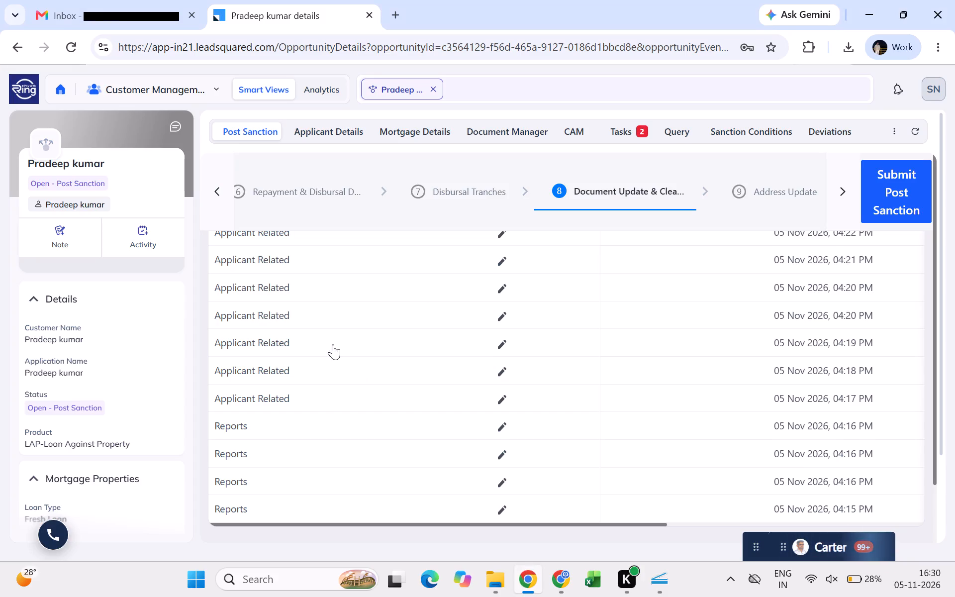
scroll(335, 309, "up", 19)
scroll(365, 195, "right", 4)
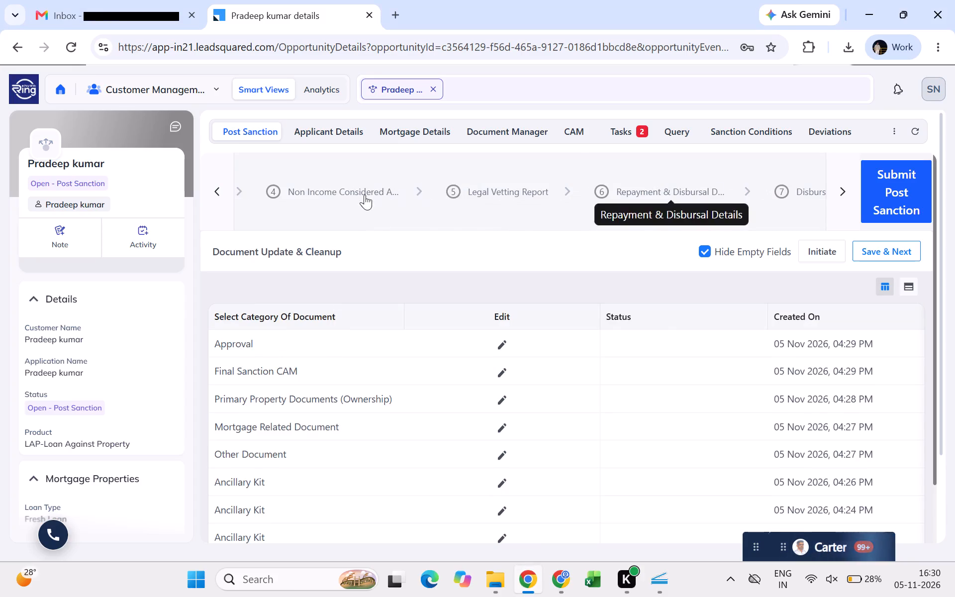
scroll(373, 184, "right", 3)
left_click(405, 187)
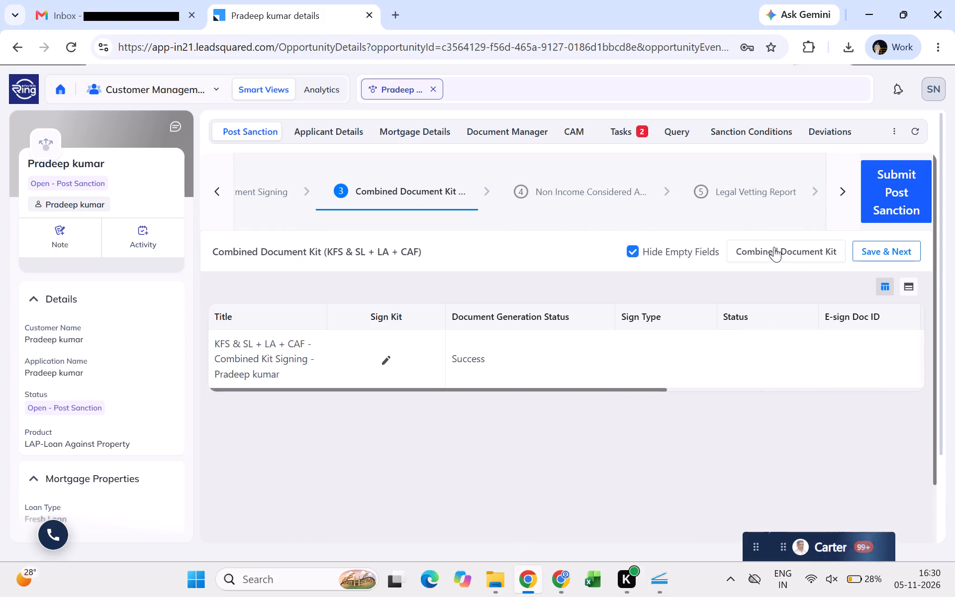
left_click(386, 356)
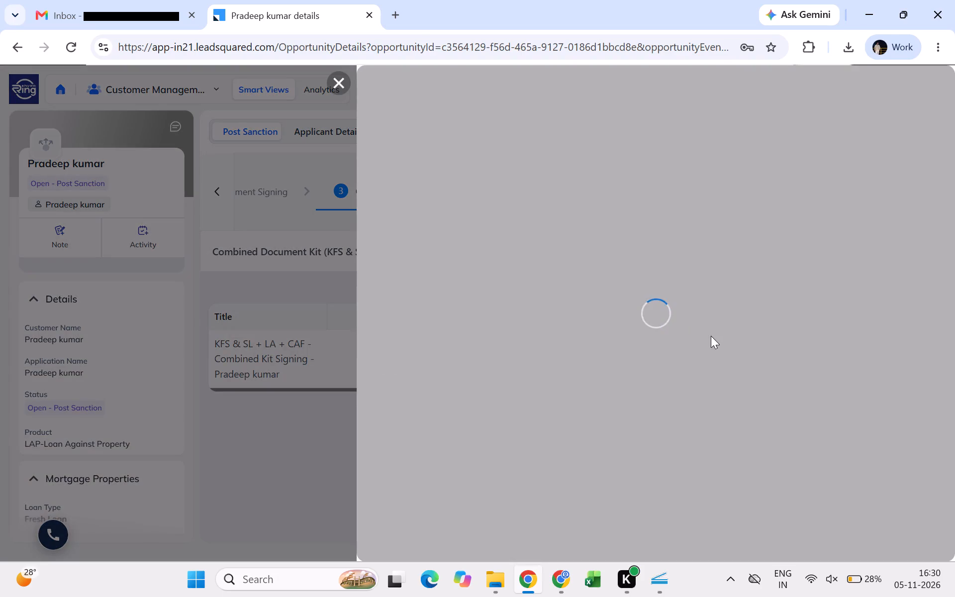
scroll(684, 332, "down", 1)
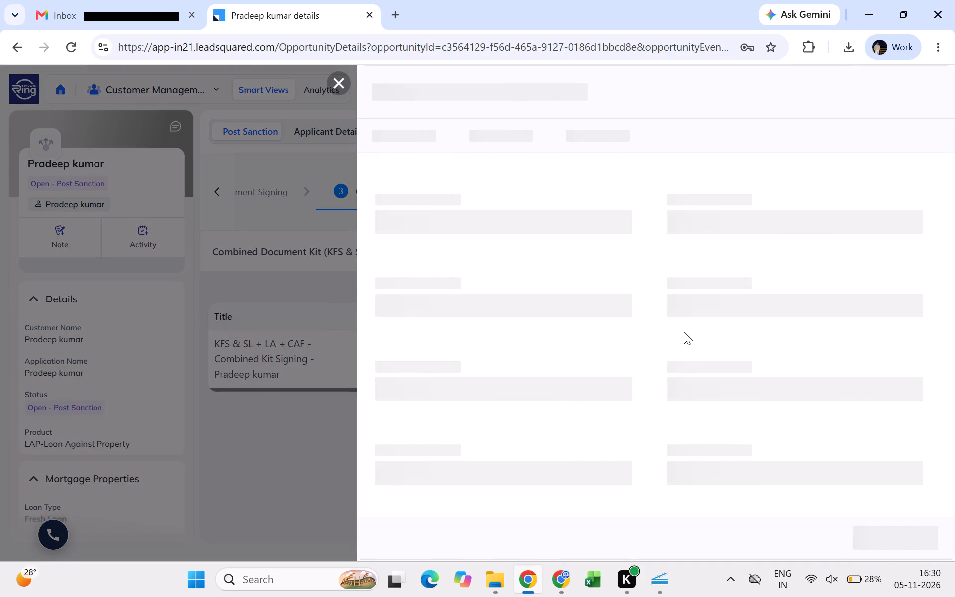
scroll(609, 327, "down", 1)
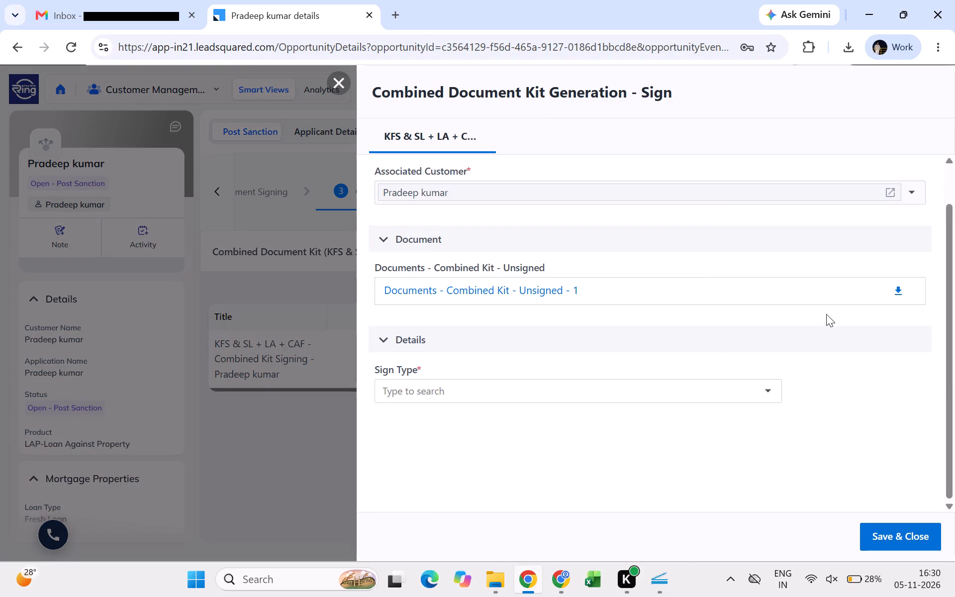
left_click_drag(737, 389, 509, 449)
left_click(509, 449)
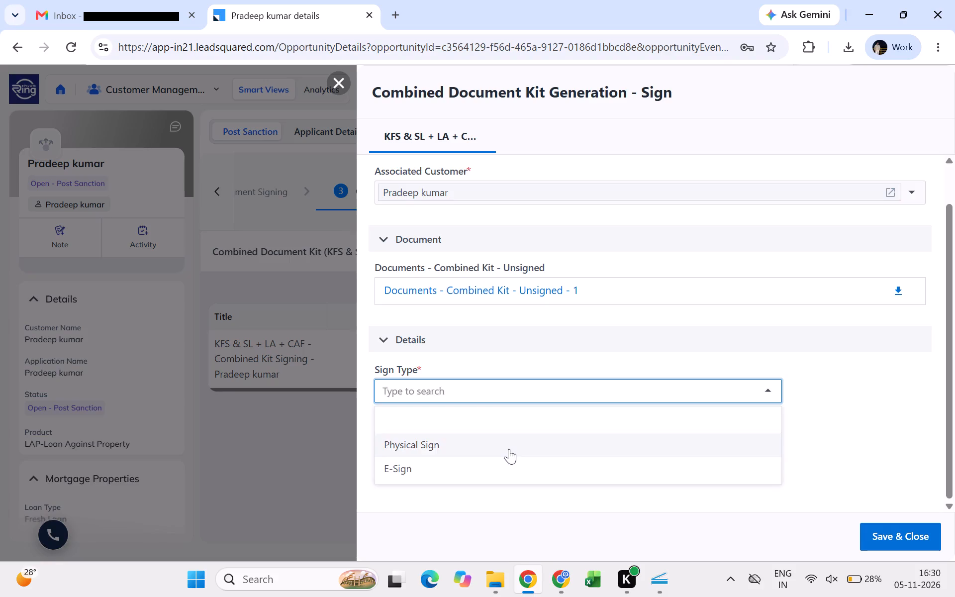
Upload the Kit PDF from the Dockett folder as the signed combined document kit and save the form.
scroll(509, 449, "down", 2)
left_click(633, 386)
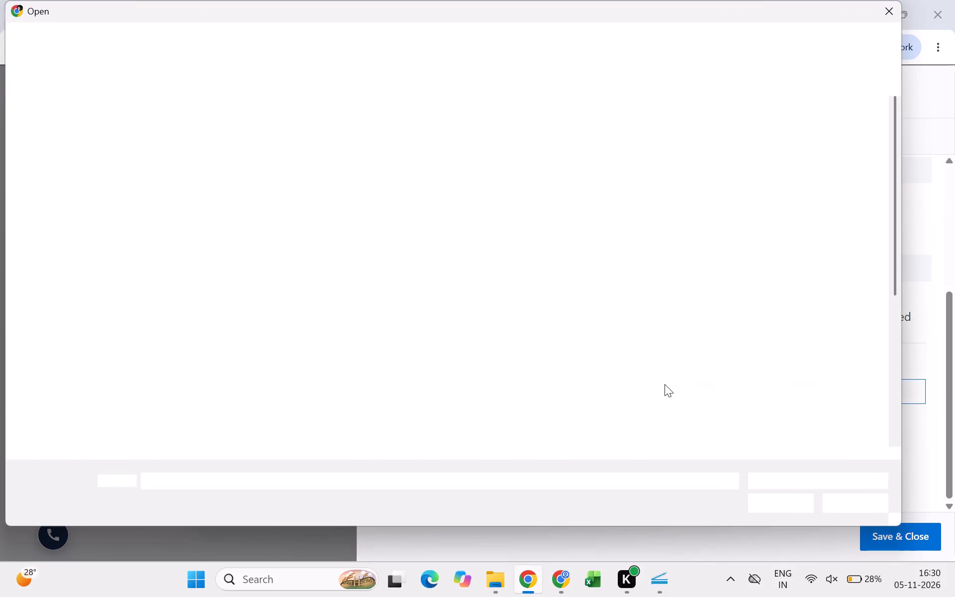
scroll(350, 317, "down", 3)
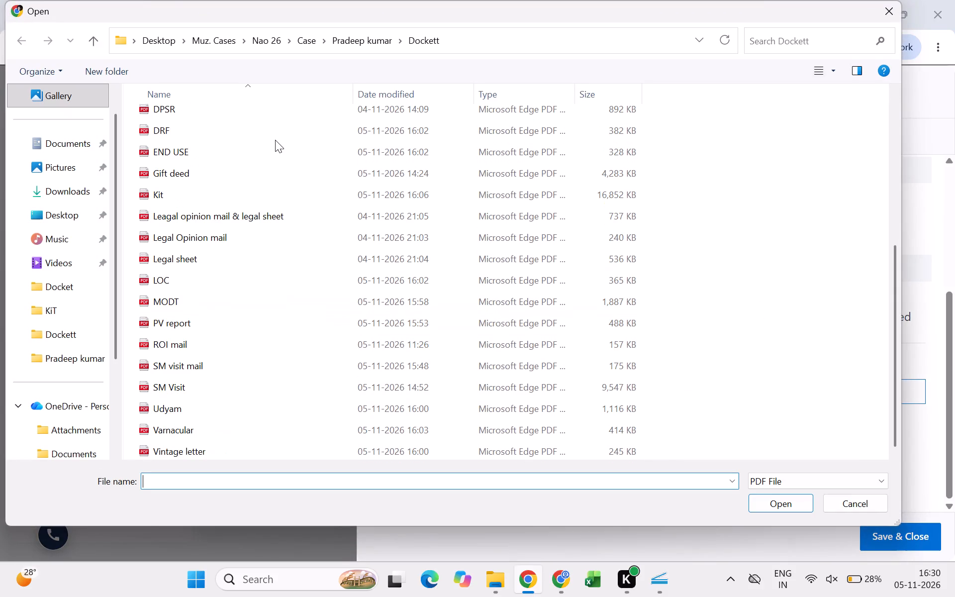
scroll(209, 302, "up", 6)
scroll(140, 342, "down", 4)
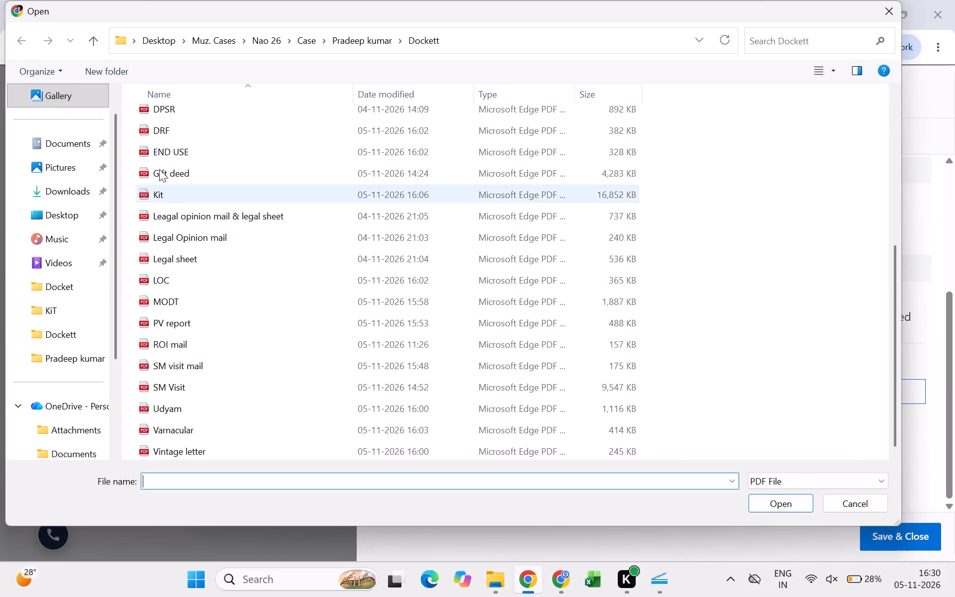
left_click(163, 198)
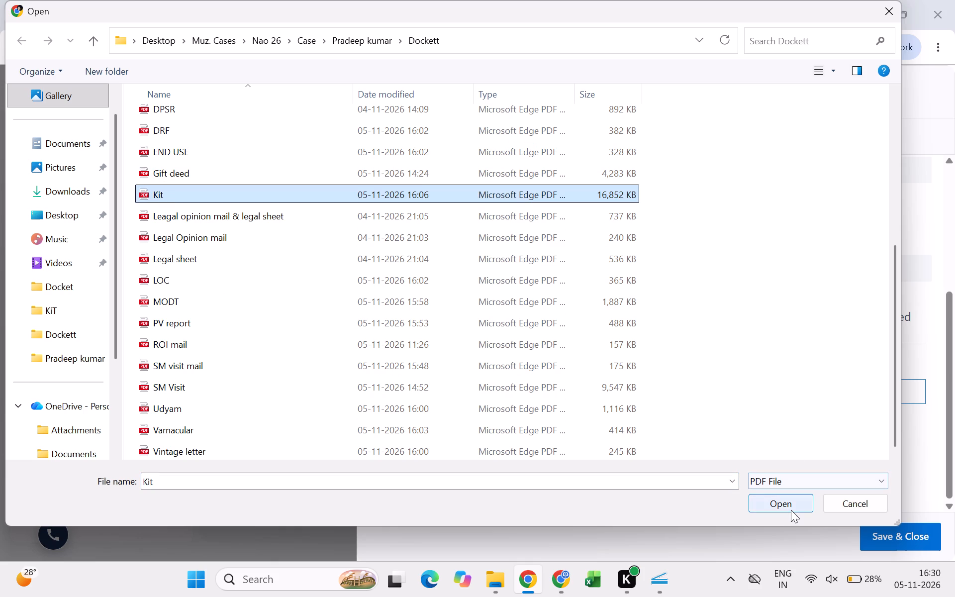
left_click(791, 510)
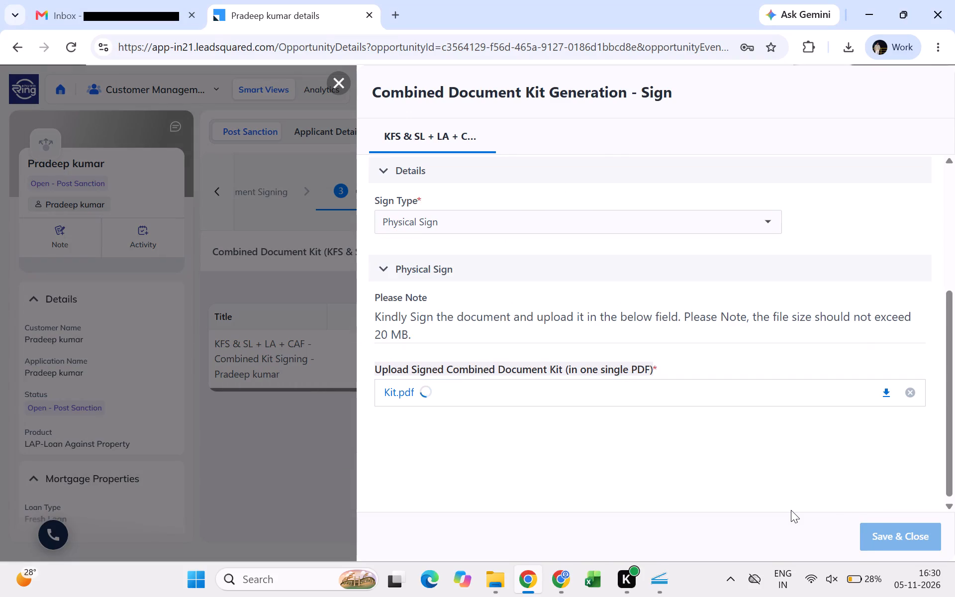
scroll(754, 411, "down", 5)
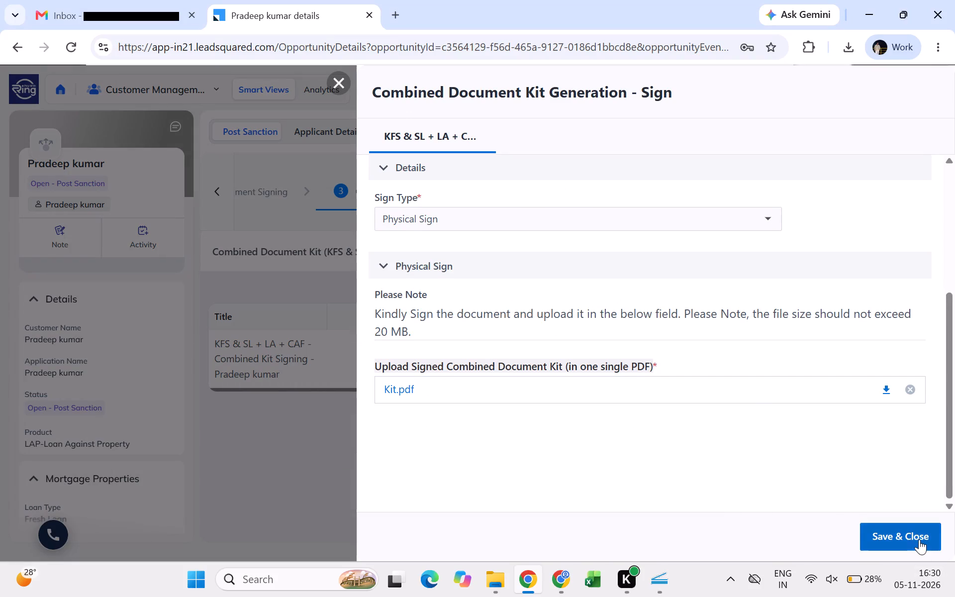
left_click(916, 535)
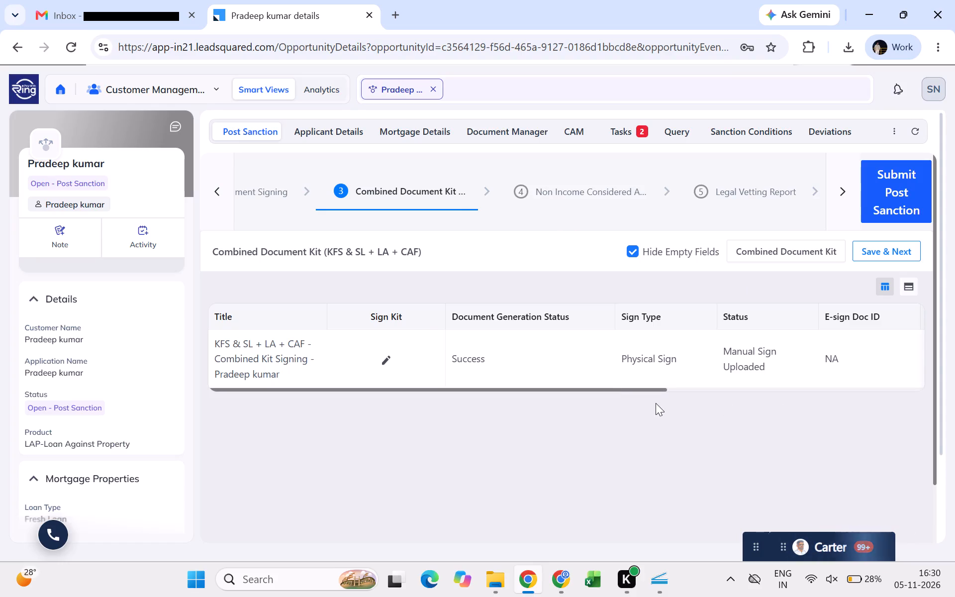
Save the Combined Document Kit and Non Income Considered Applicant Checks stages and advance to Legal Vetting Report.
left_click(592, 195)
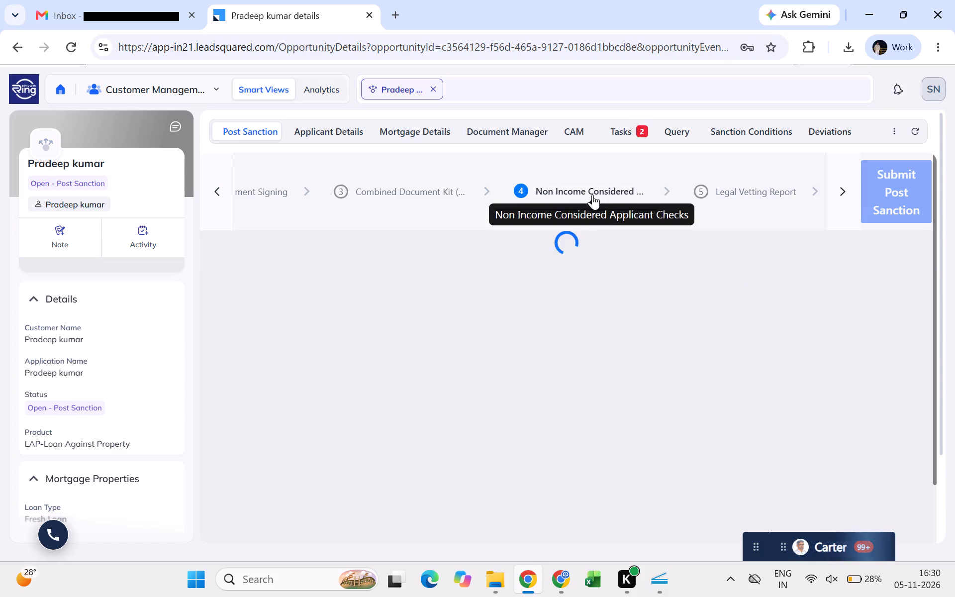
left_click(425, 185)
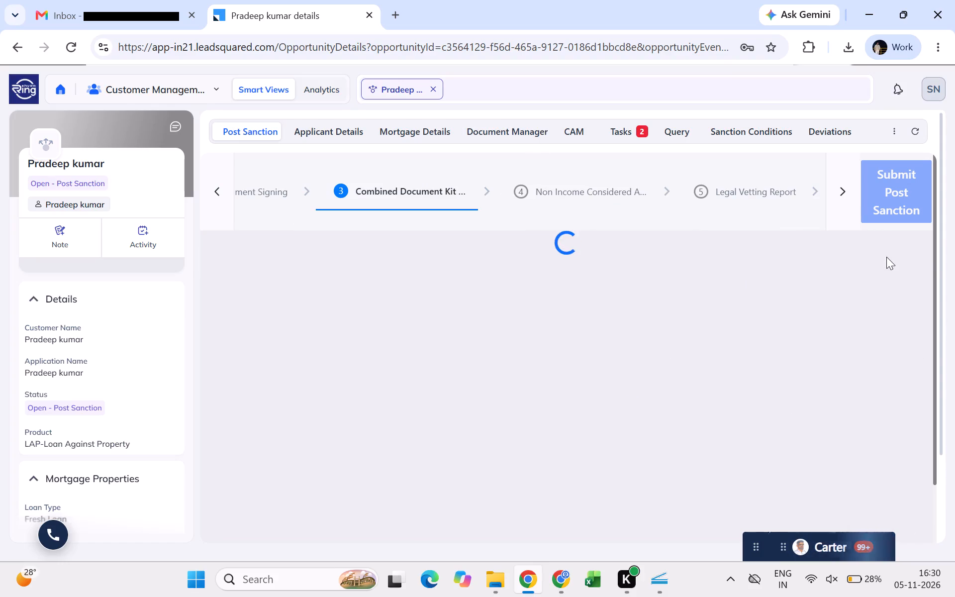
left_click(886, 257)
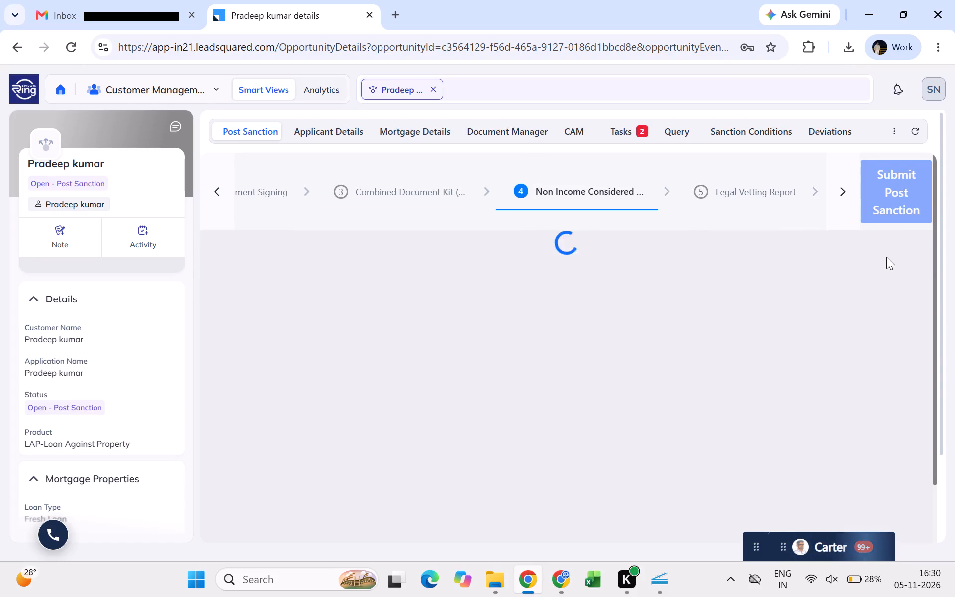
left_click(886, 257)
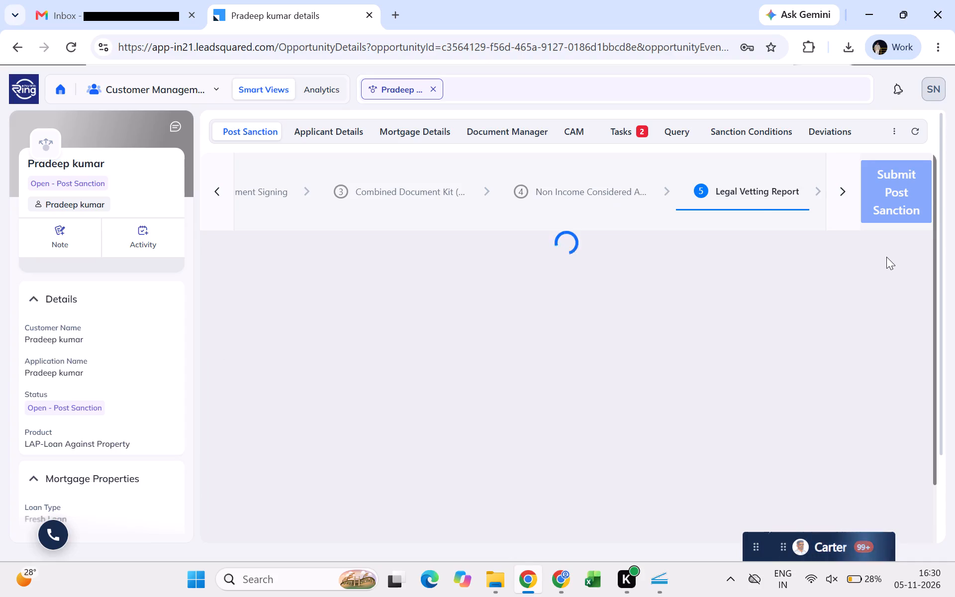
In the Repayment & Disbursal stage, open the Disbursal Details form under Disbursal Detail and try to save and close it.
scroll(781, 190, "left", 2)
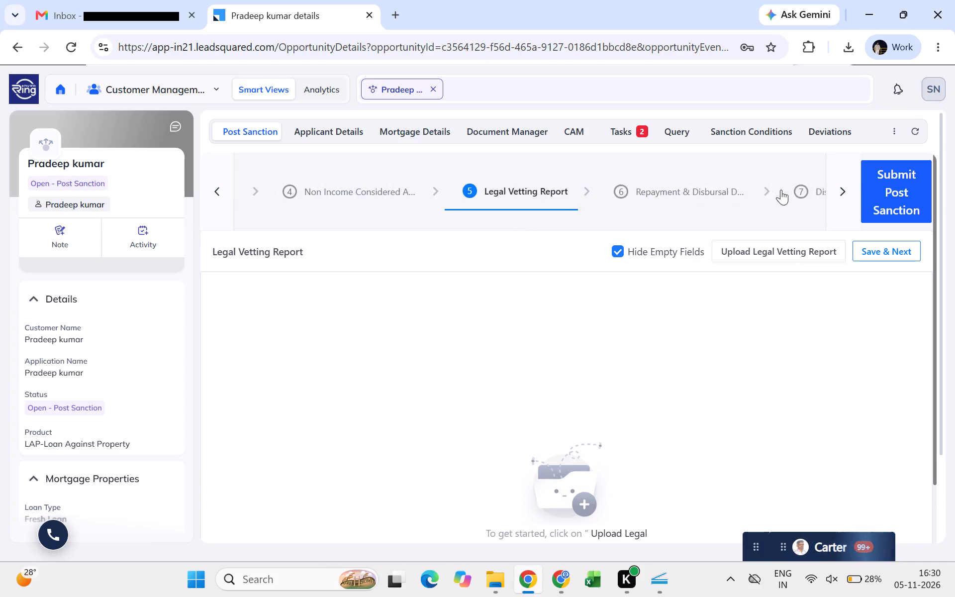
scroll(781, 190, "left", 2)
left_click(609, 190)
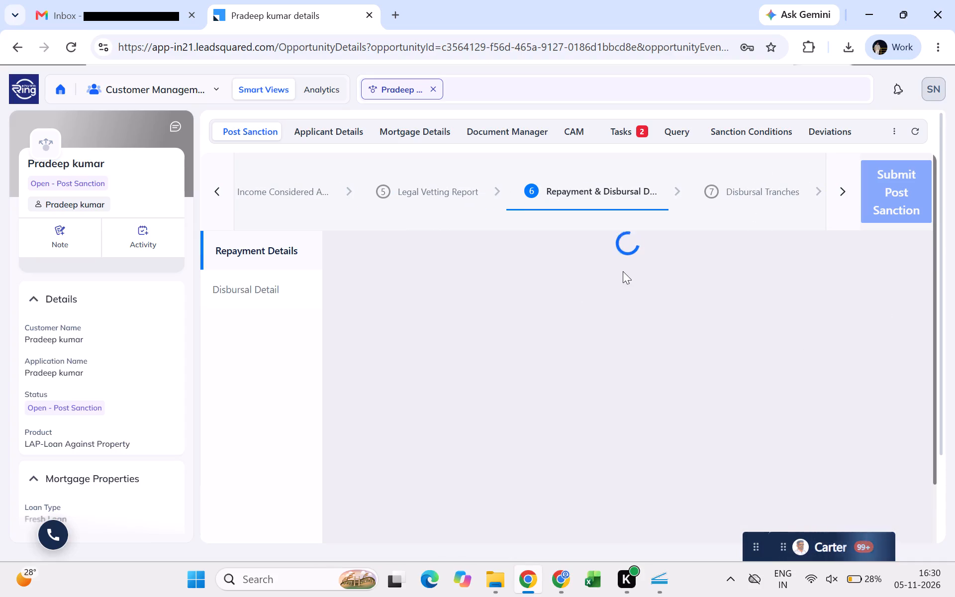
scroll(708, 350, "left", 4)
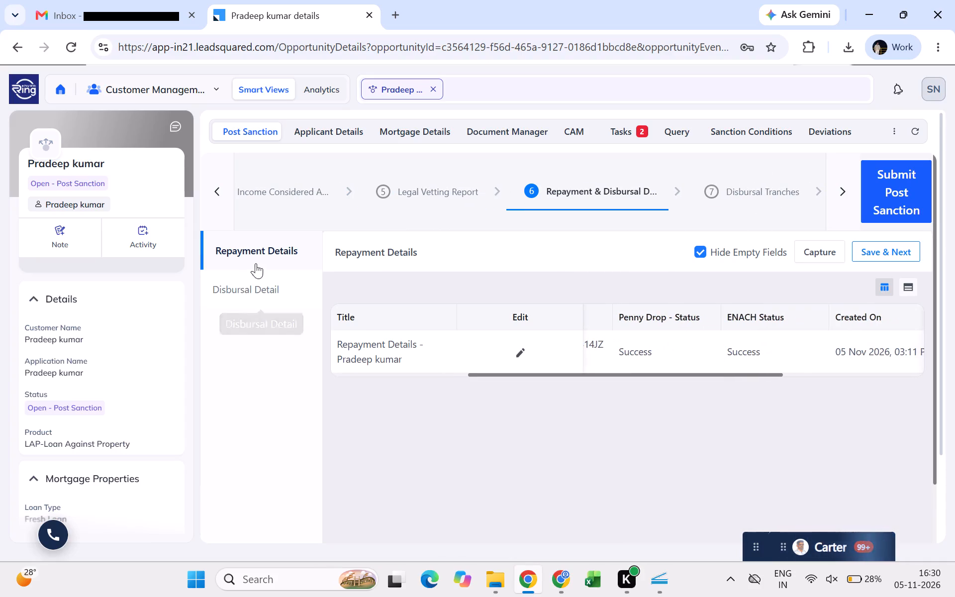
left_click(263, 285)
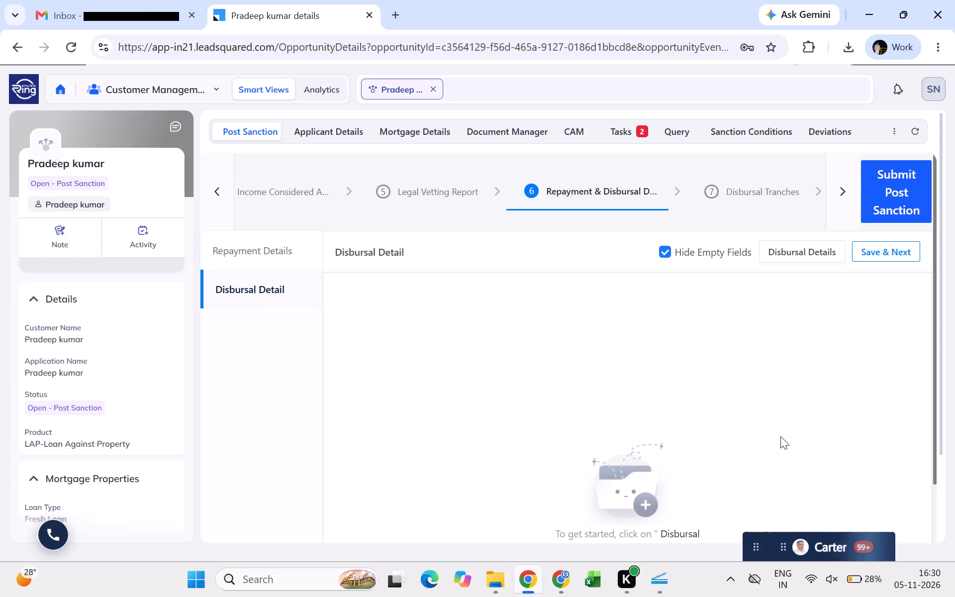
left_click(817, 243)
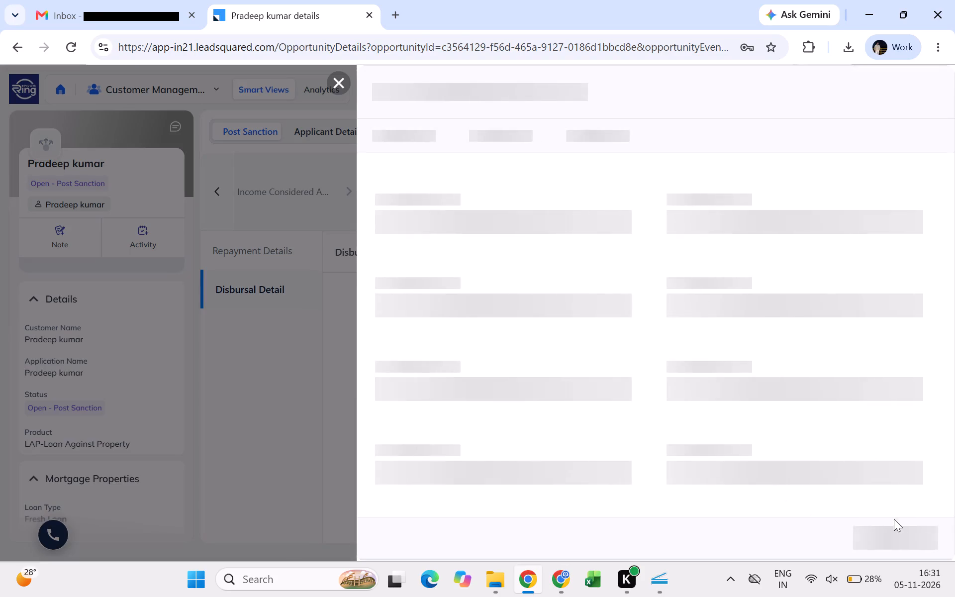
left_click(884, 532)
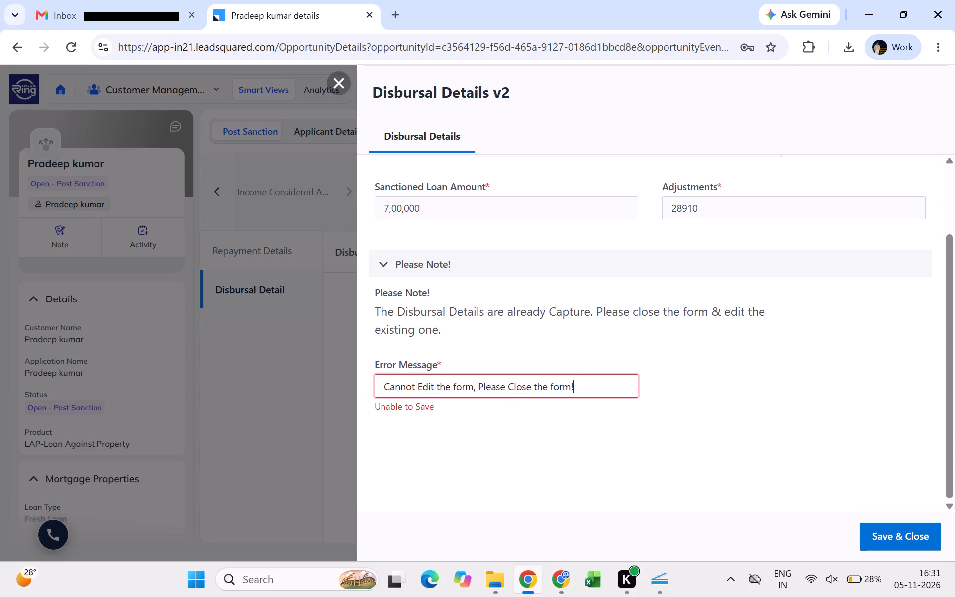
left_click(878, 537)
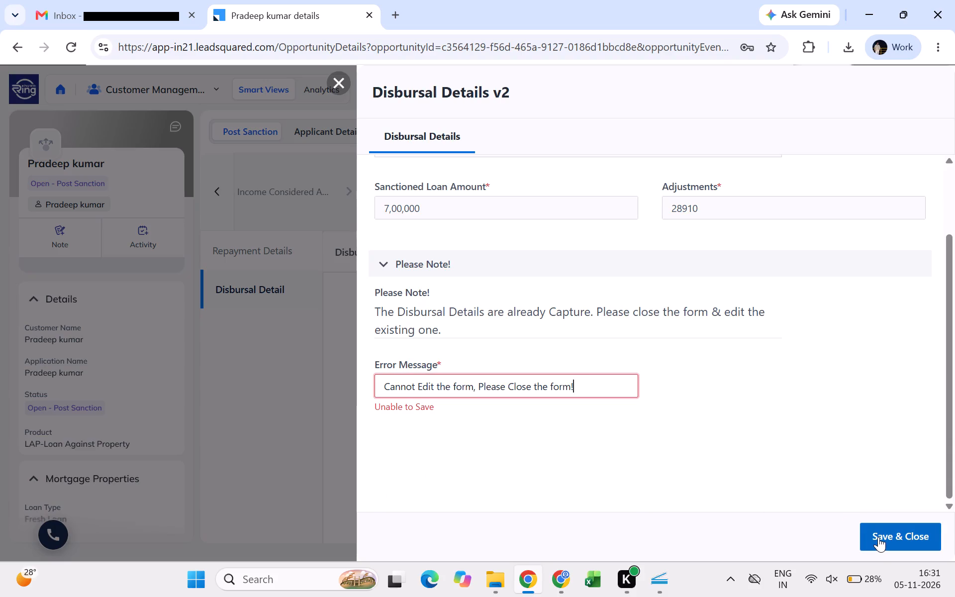
double_click(878, 537)
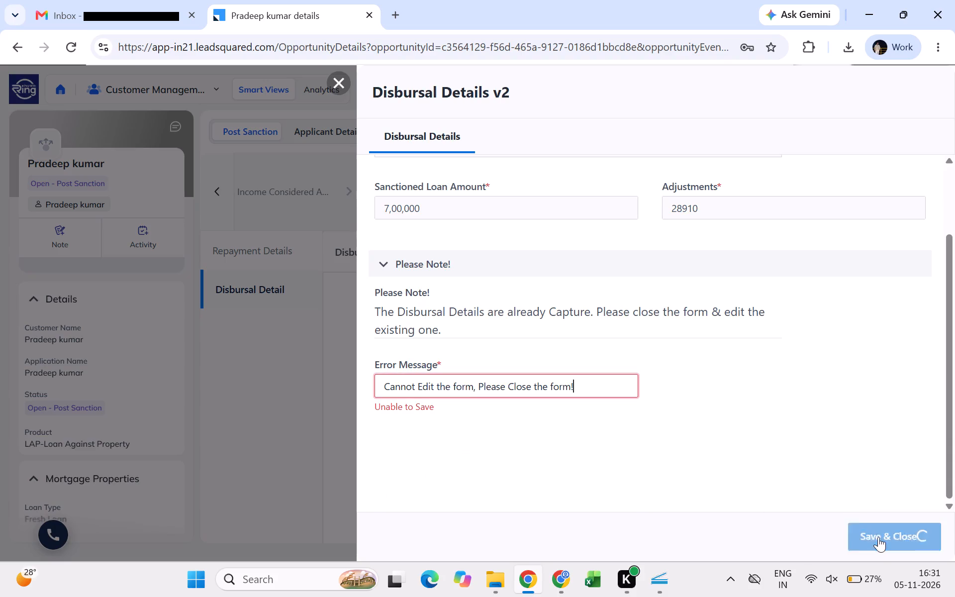